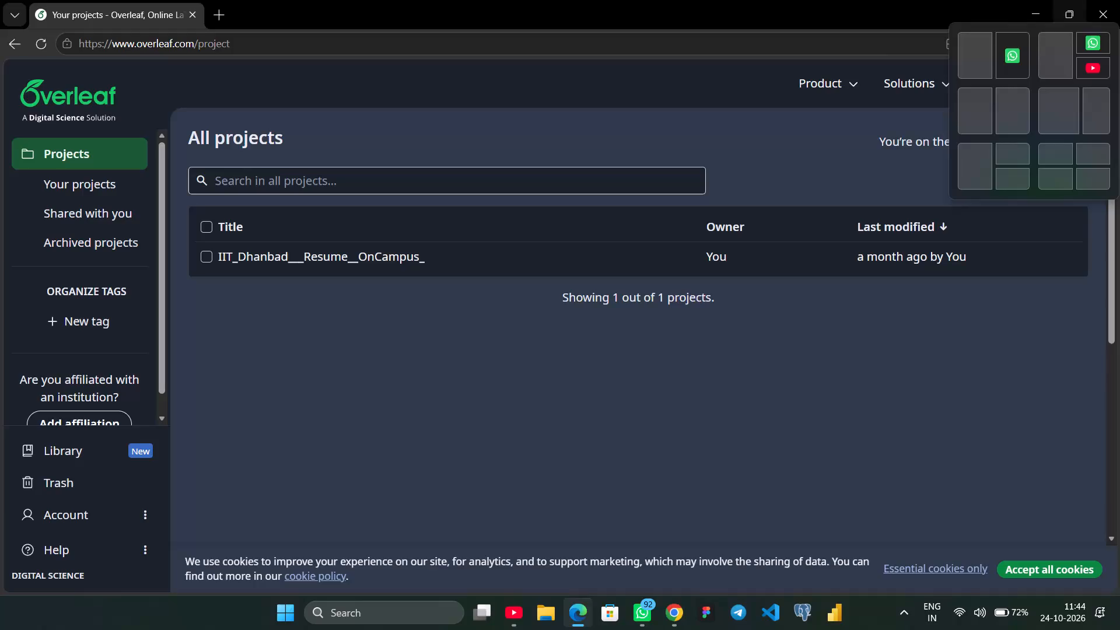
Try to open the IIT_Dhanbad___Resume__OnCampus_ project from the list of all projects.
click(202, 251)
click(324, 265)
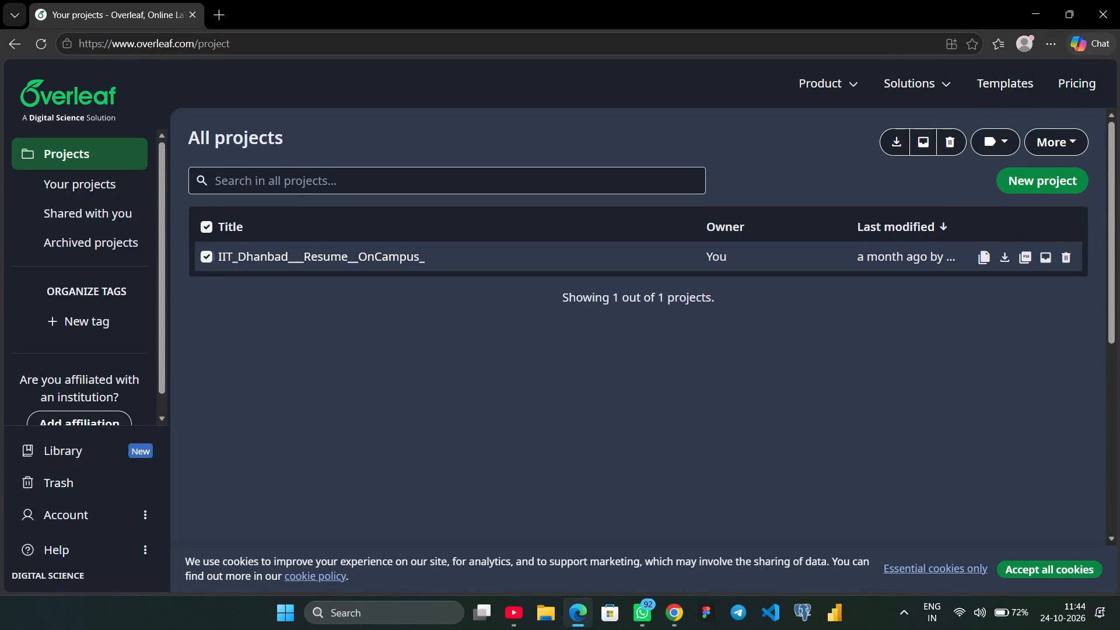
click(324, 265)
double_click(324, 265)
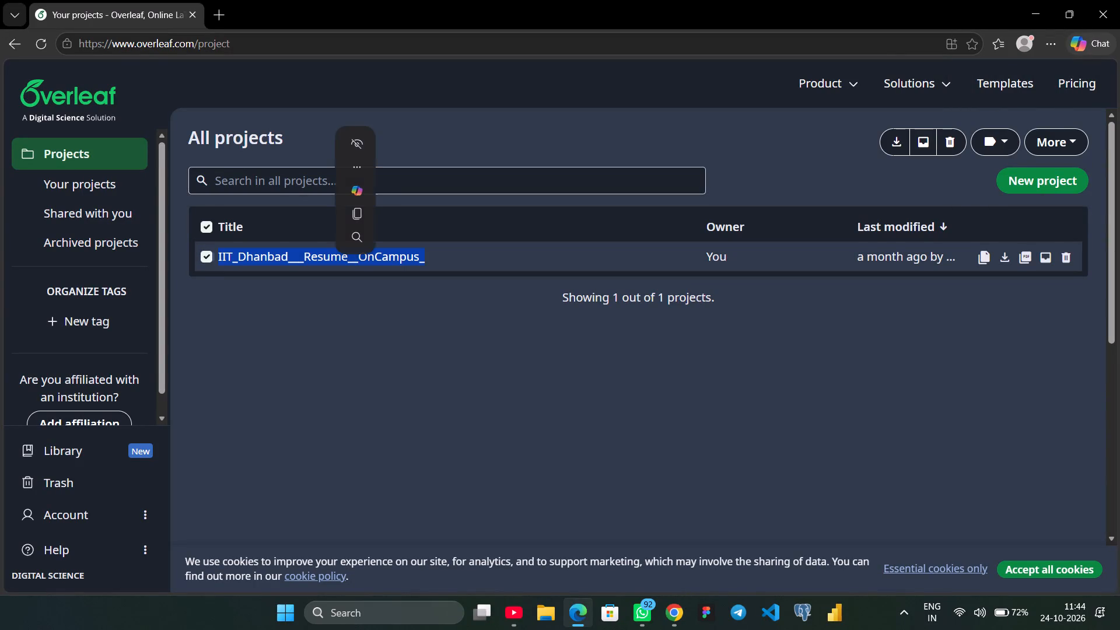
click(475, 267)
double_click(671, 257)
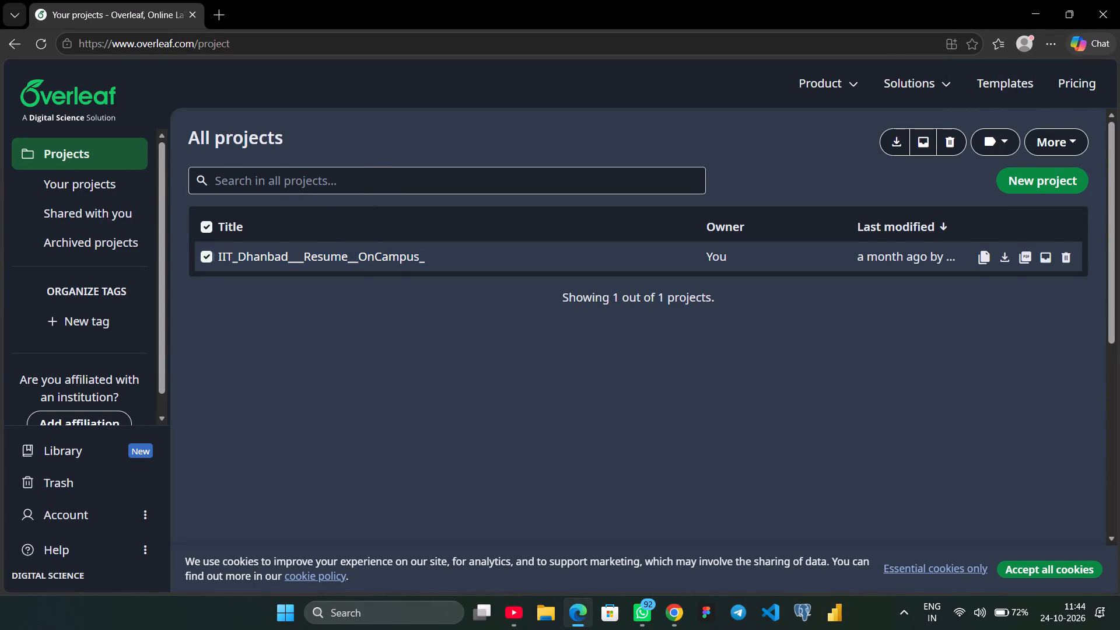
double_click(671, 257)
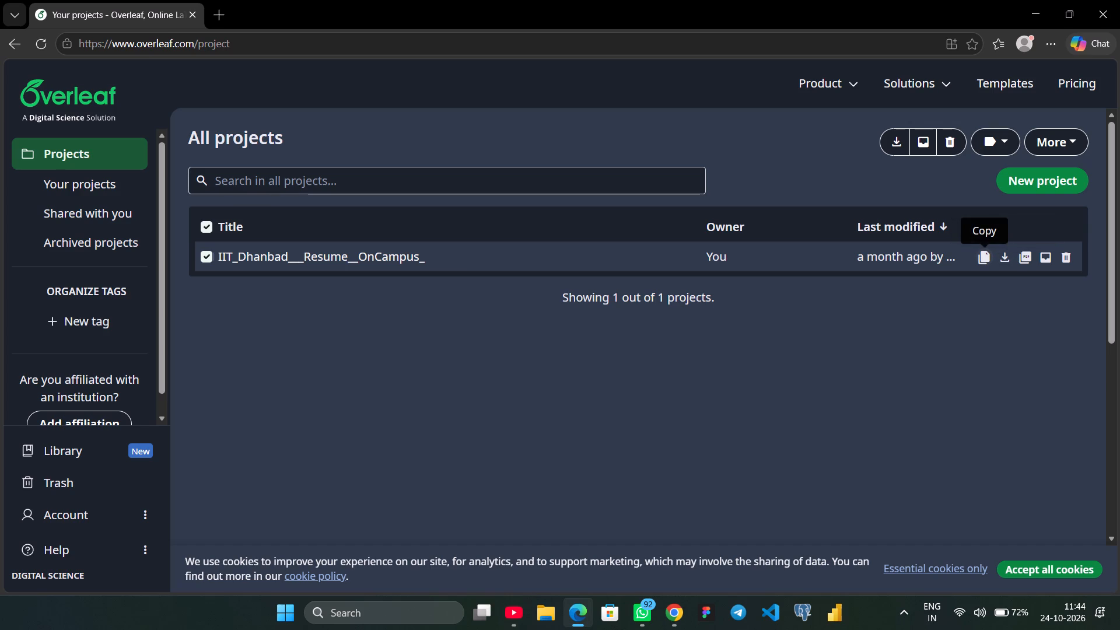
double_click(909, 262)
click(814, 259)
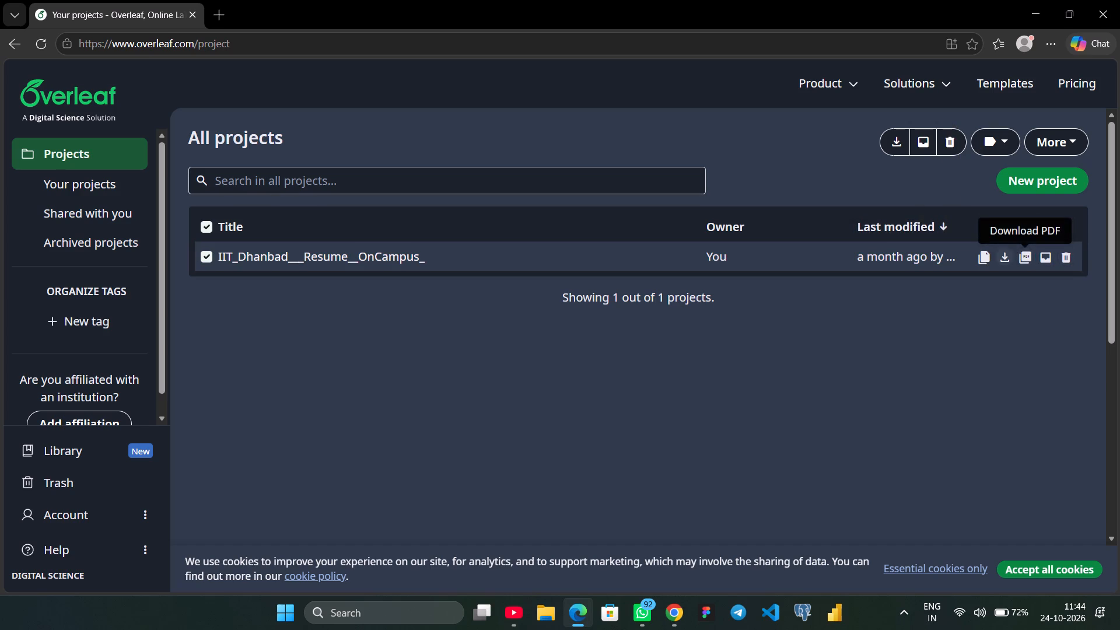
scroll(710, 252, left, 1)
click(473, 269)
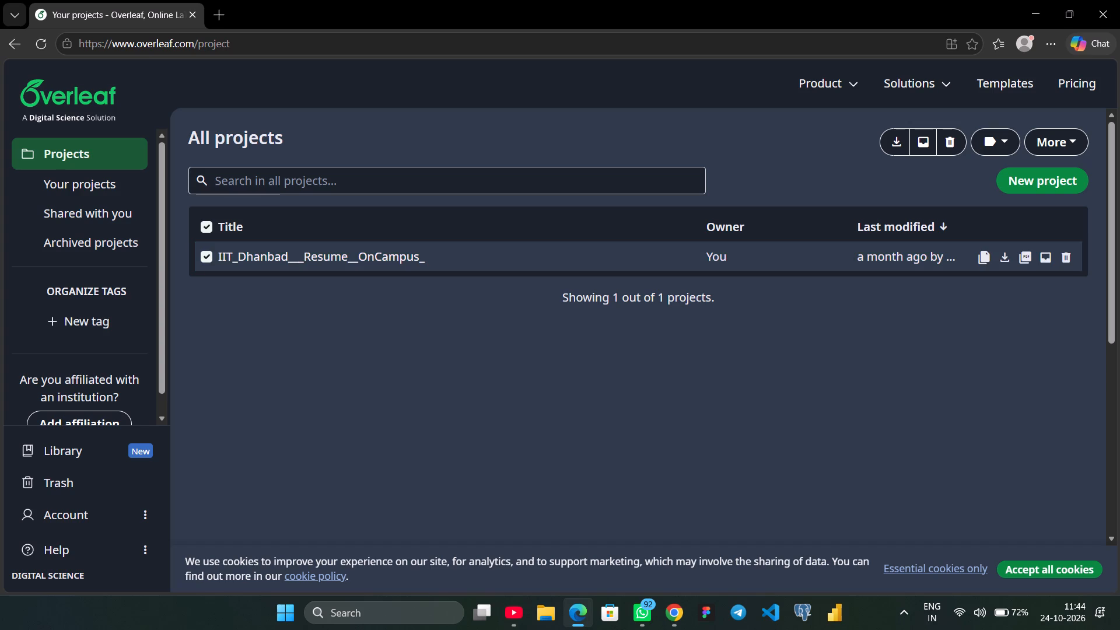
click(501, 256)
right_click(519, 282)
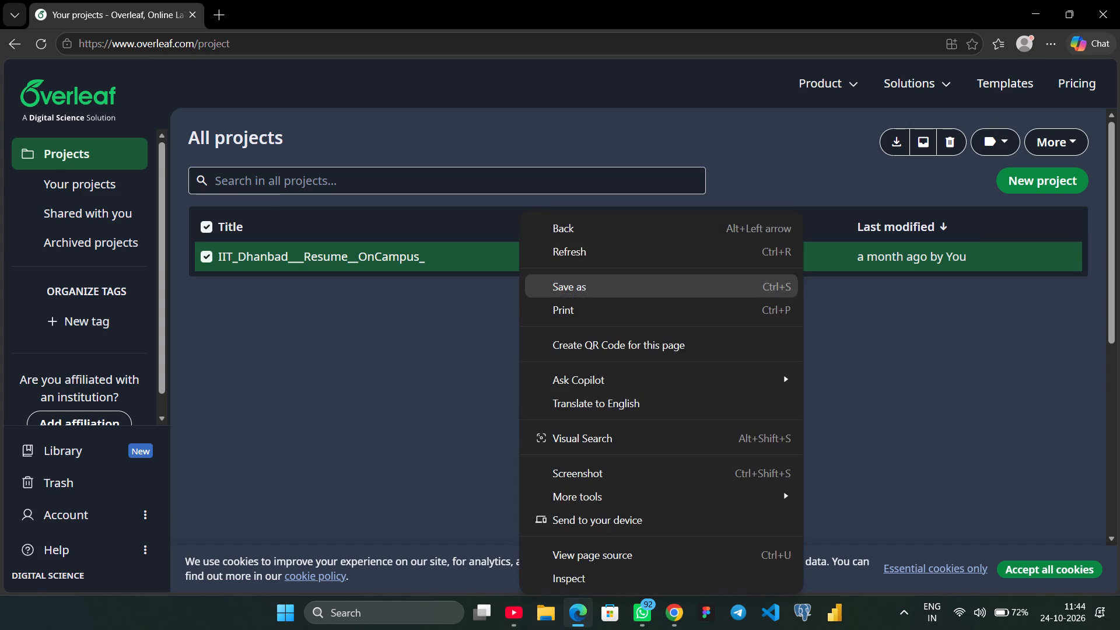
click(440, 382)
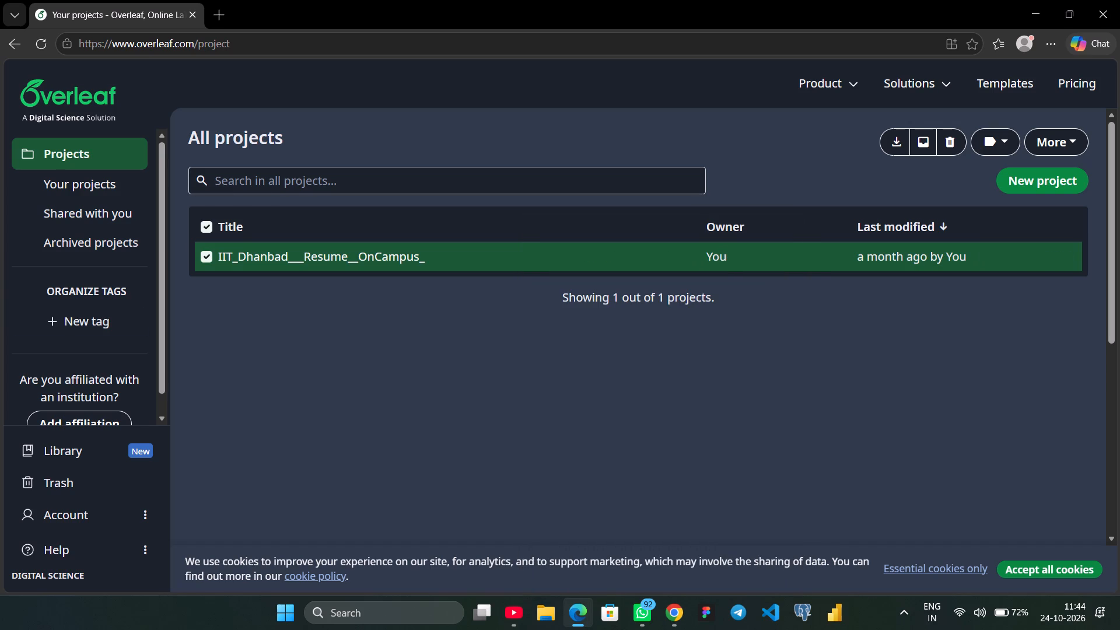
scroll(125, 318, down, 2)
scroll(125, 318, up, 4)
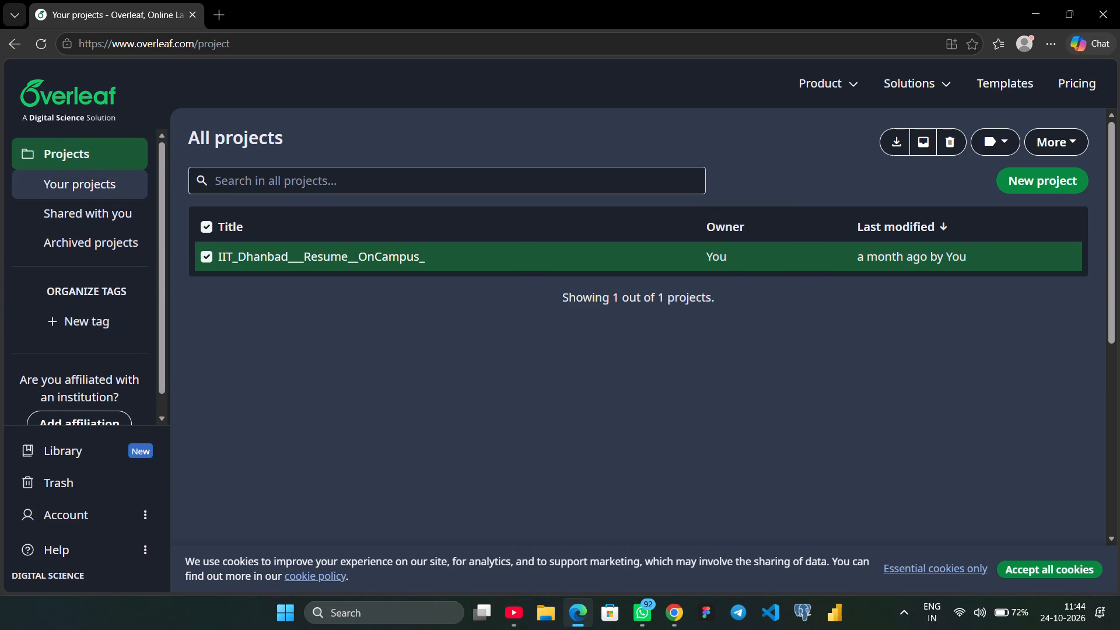
Show only your own projects and open the IIT_Dhanbad___Resume__OnCampus_ project.
click(119, 186)
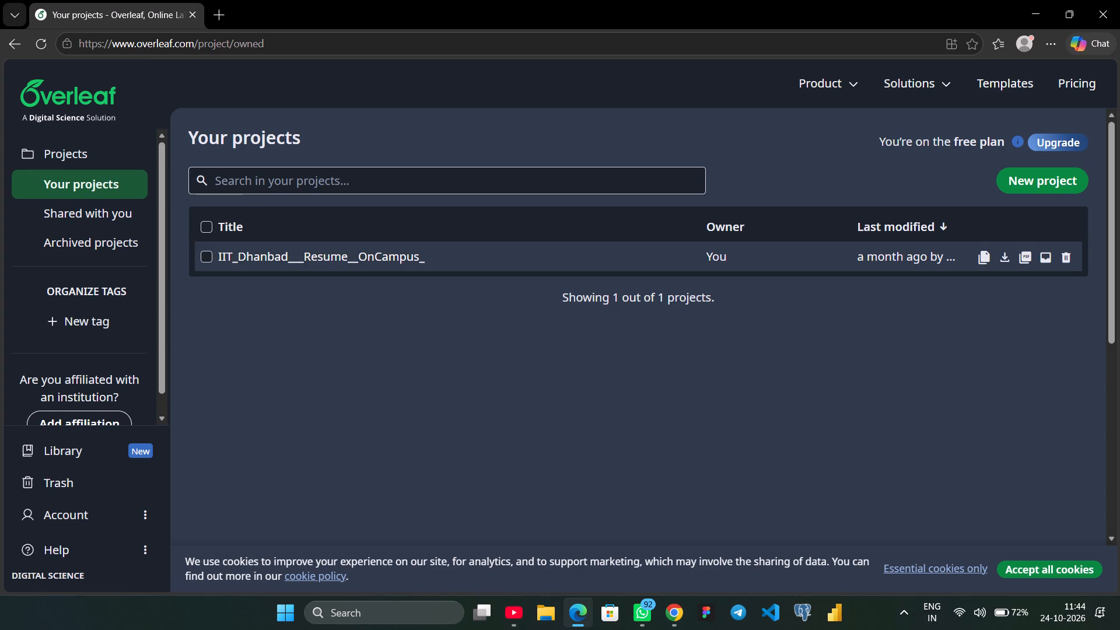
double_click(342, 256)
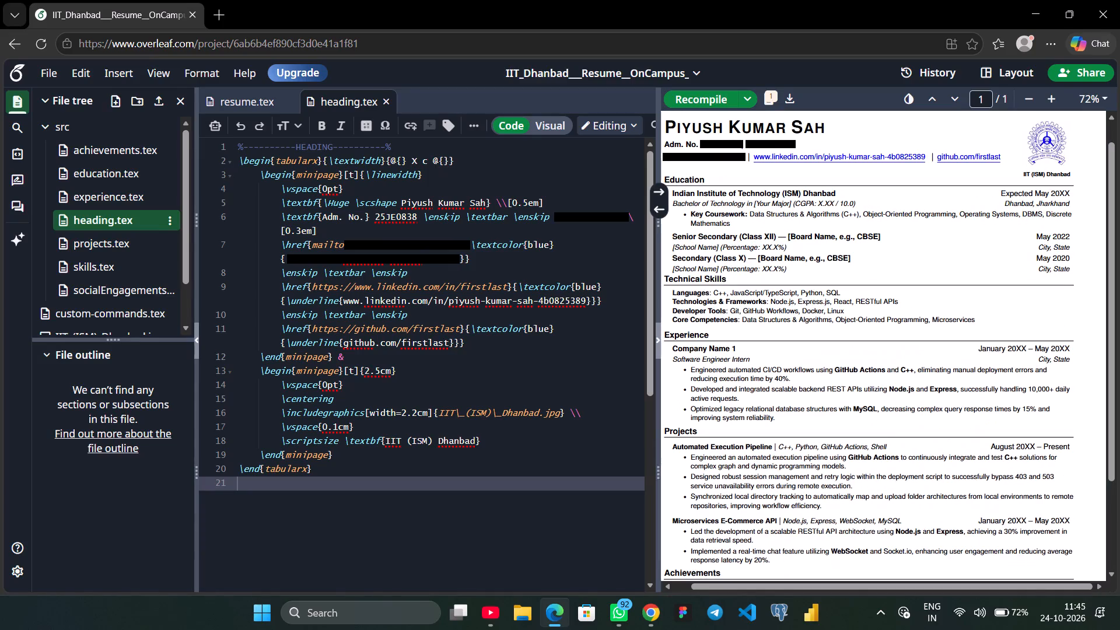
Switch to YouTube and search for "song" in place of the previous search term.
scroll(902, 209, right, 1)
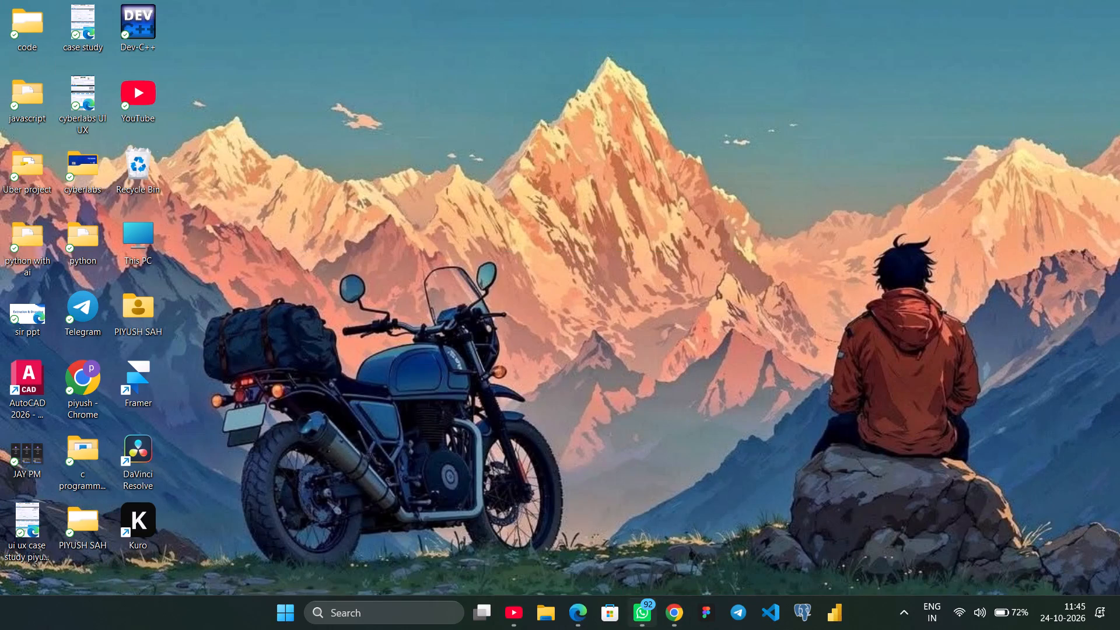
click(518, 617)
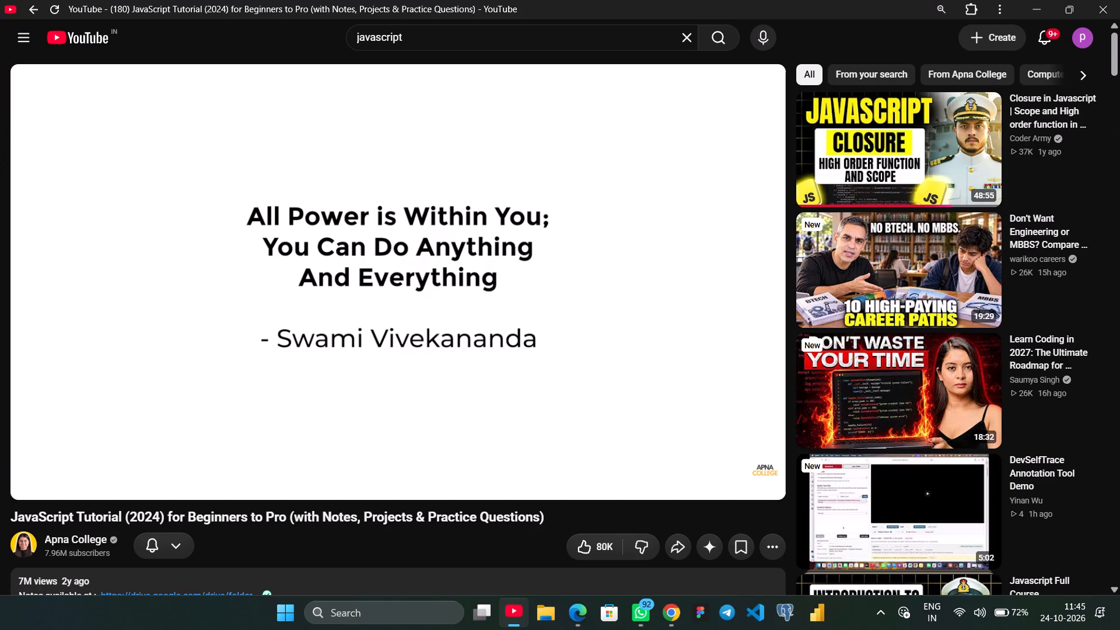
click(688, 33)
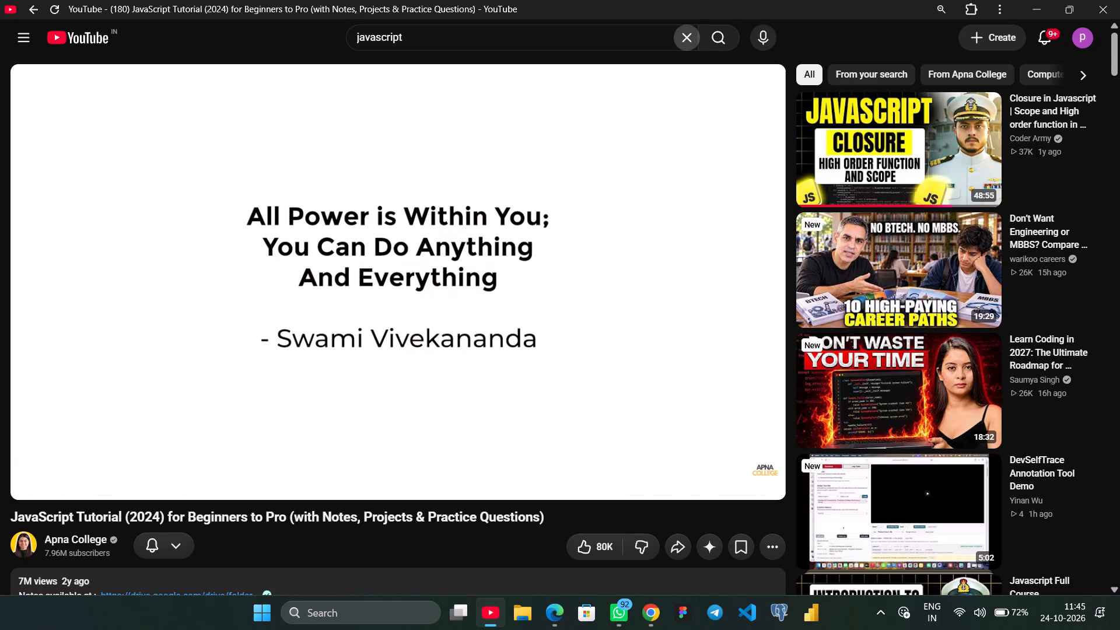
text(song)
key(space)
key(Return)
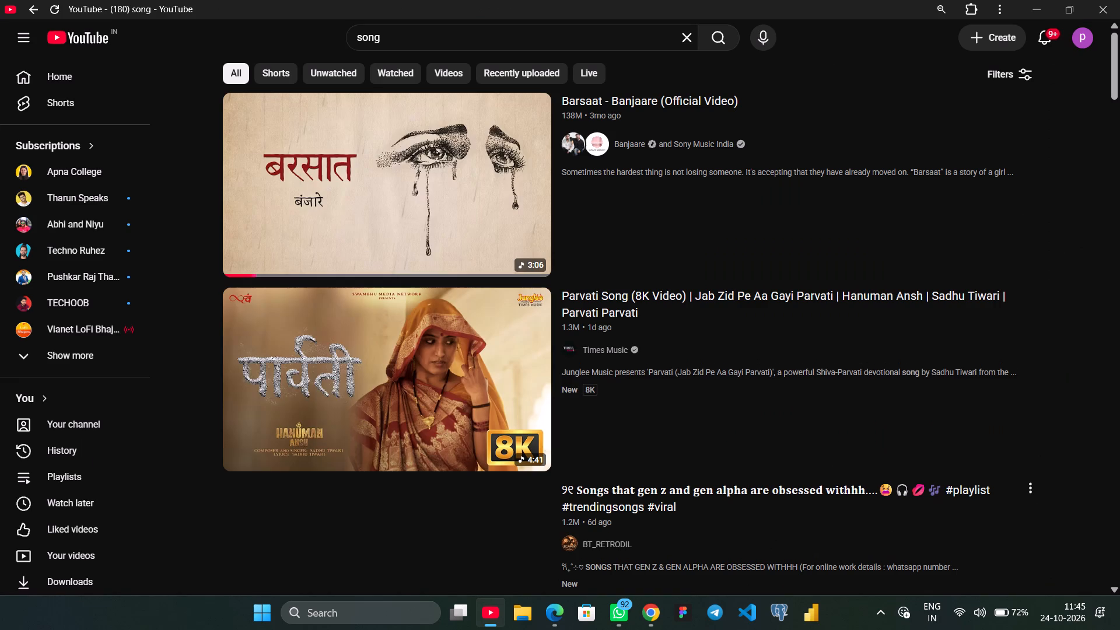
Play the "Songs that gen z and gen alpha are obsessed withhh" playlist video from the search results.
scroll(416, 383, down, 2)
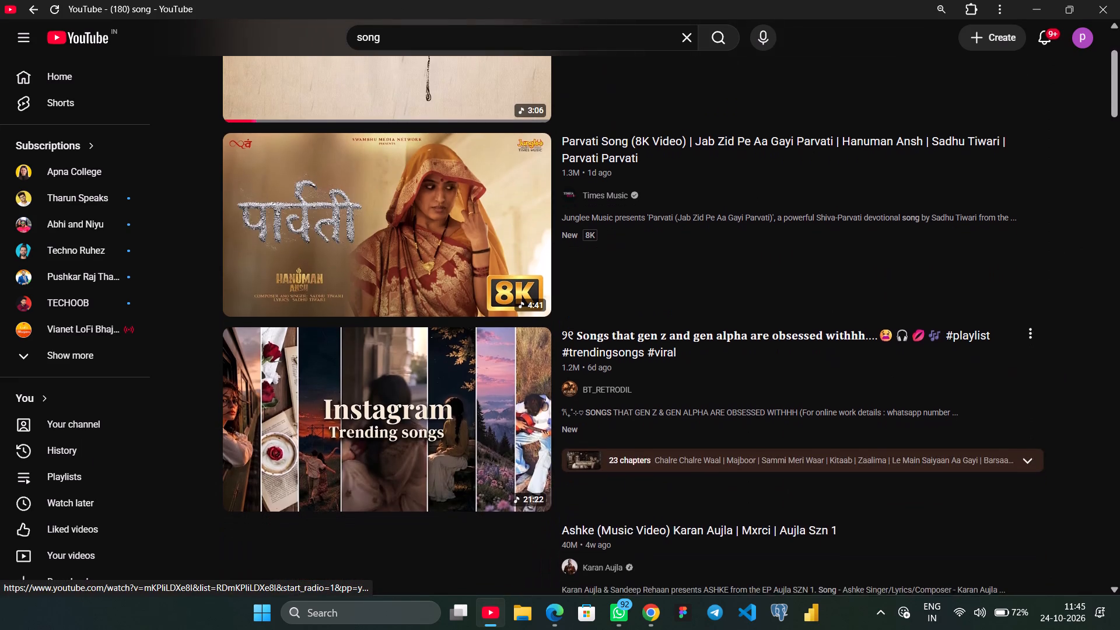
scroll(416, 383, down, 2)
click(453, 302)
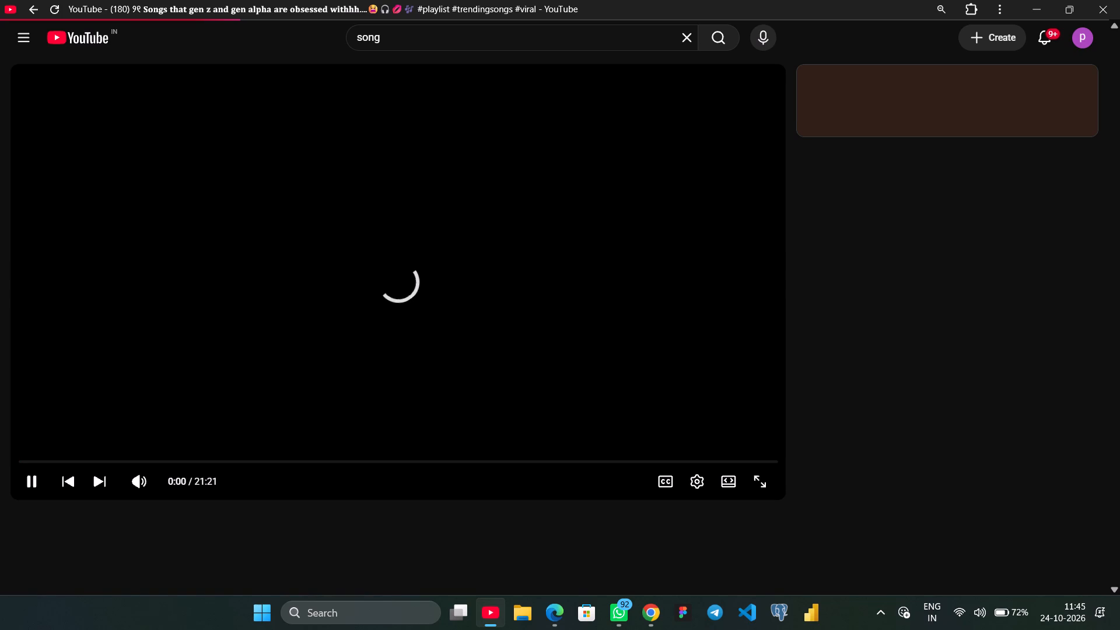
Set the video's playback speed to 1.0 (Normal).
click(699, 481)
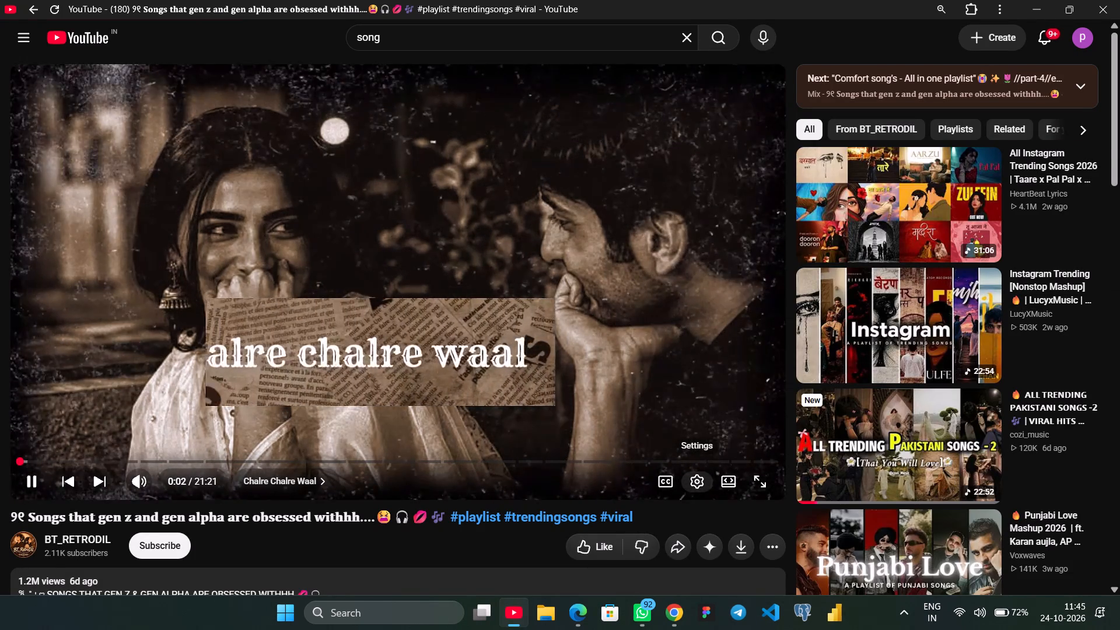
click(699, 481)
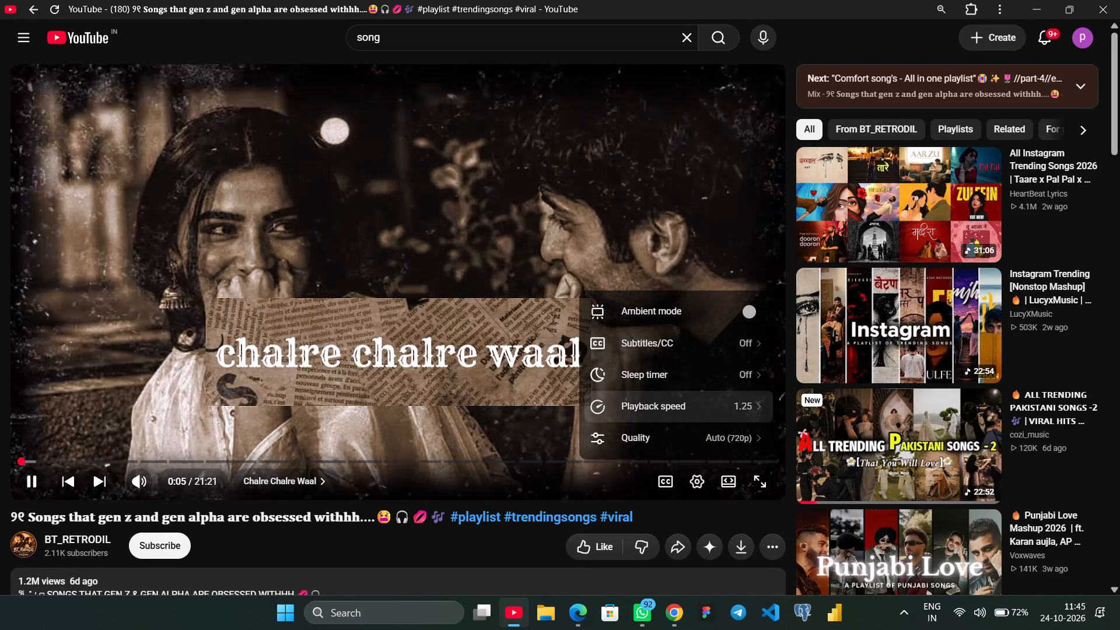
click(701, 408)
click(603, 425)
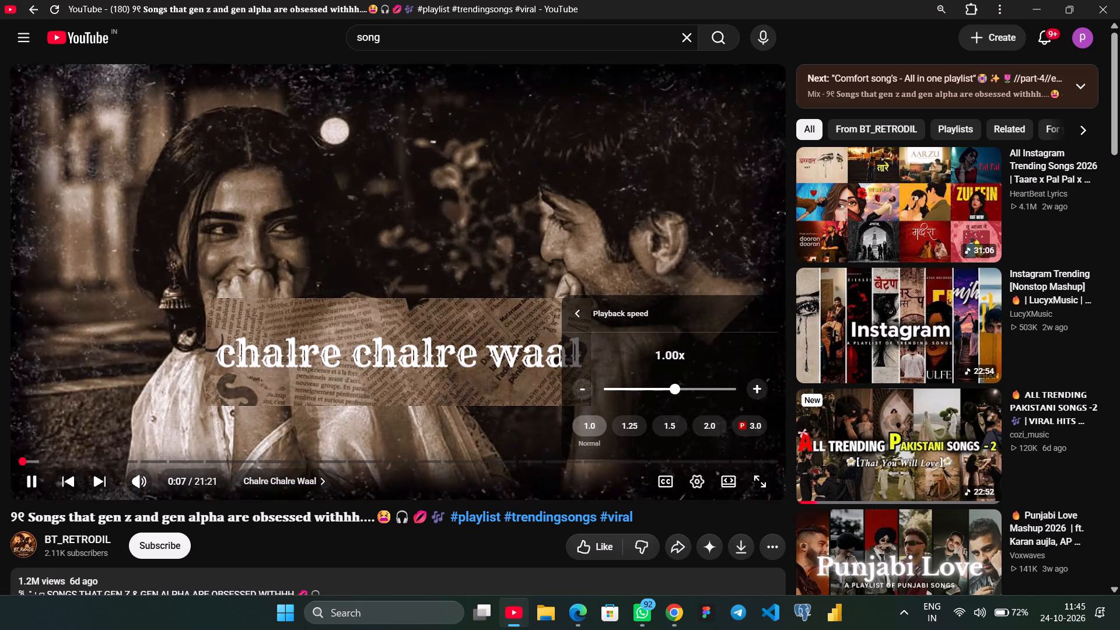
click(696, 478)
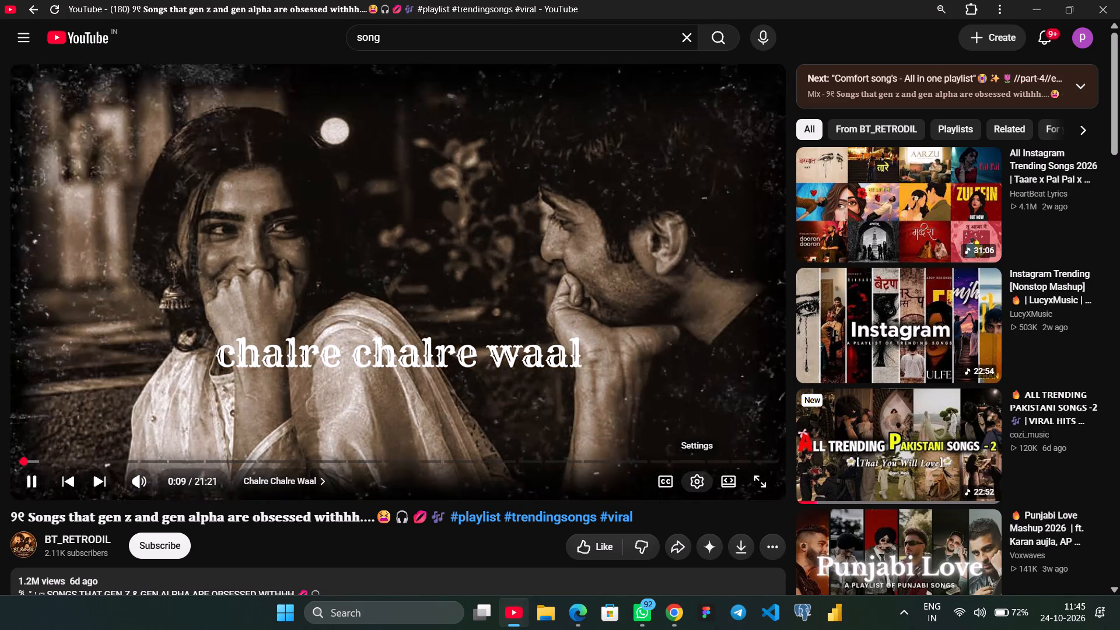
Set the video's quality to 144p.
click(696, 478)
click(741, 430)
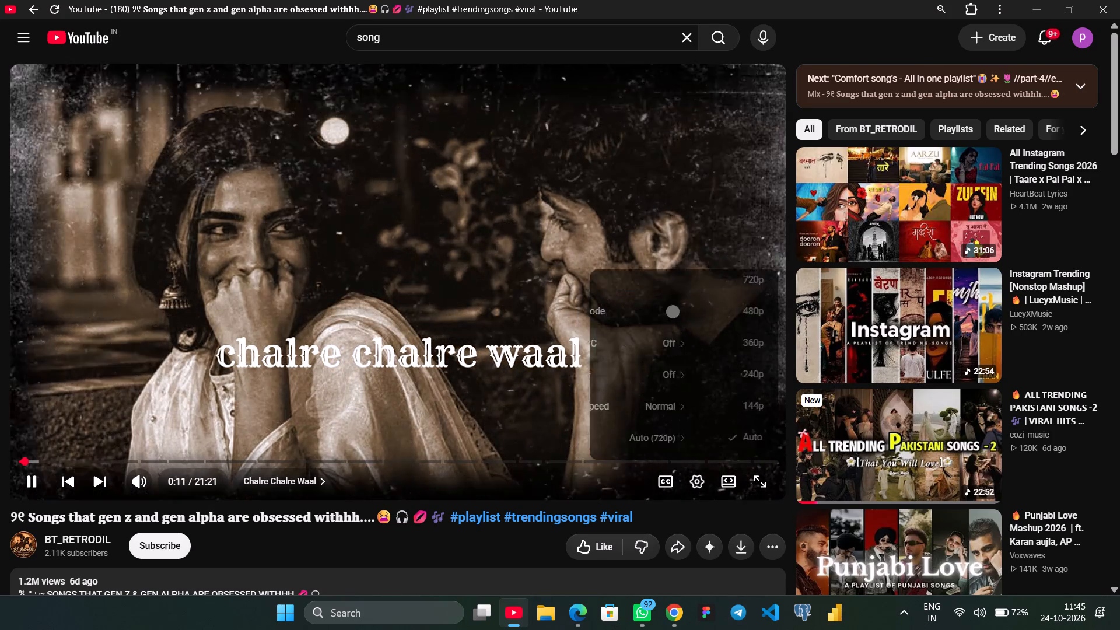
click(670, 401)
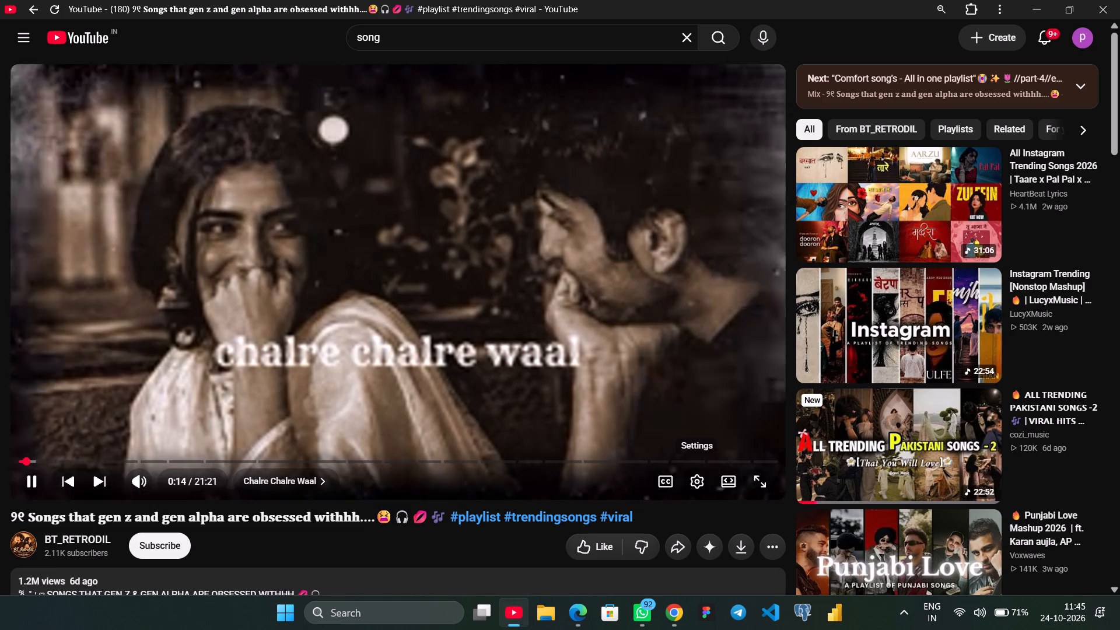
Lower the video's volume to 55%.
key(Down)
key(Down)
key(Down)
key(Down)
key(Down)
key(Down)
key(Down)
key(Down)
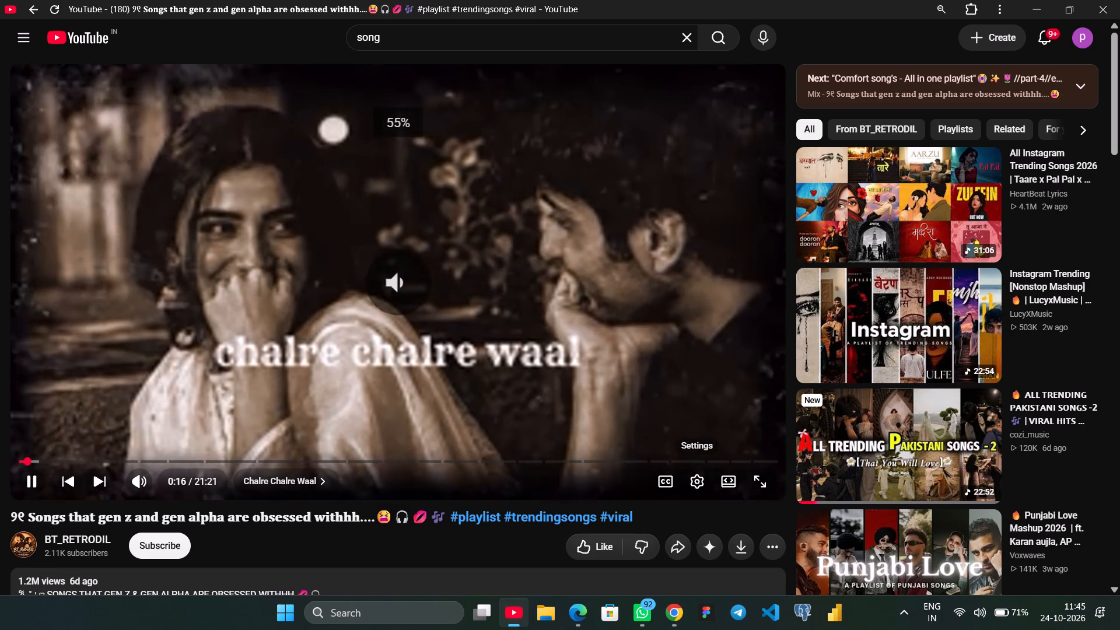
Switch back to the Microsoft Edge window with the Overleaf resume project.
click(776, 202)
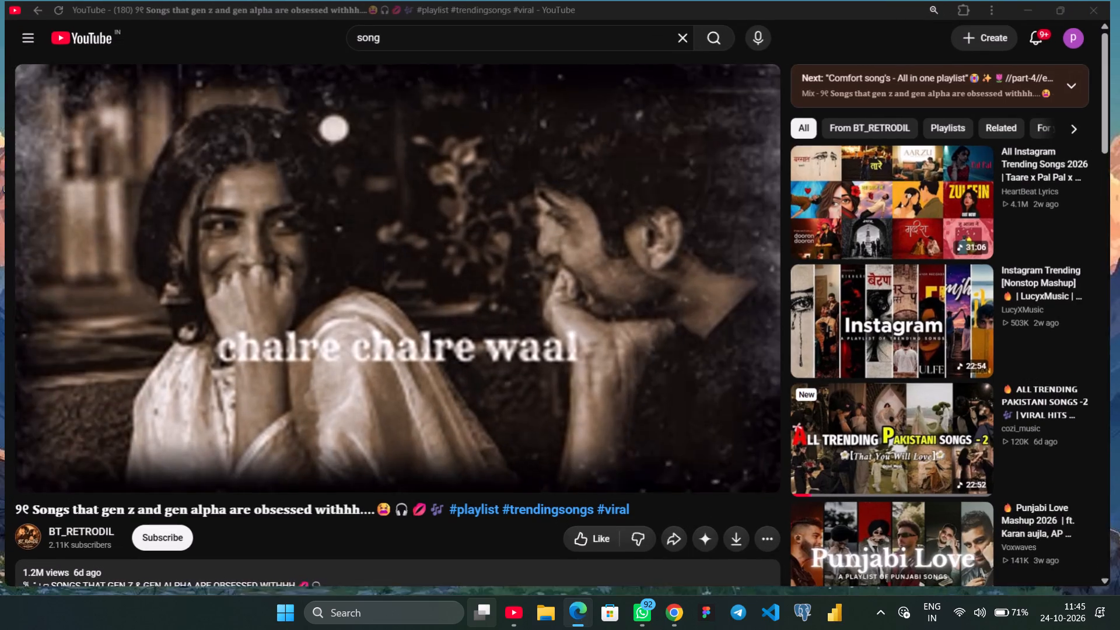
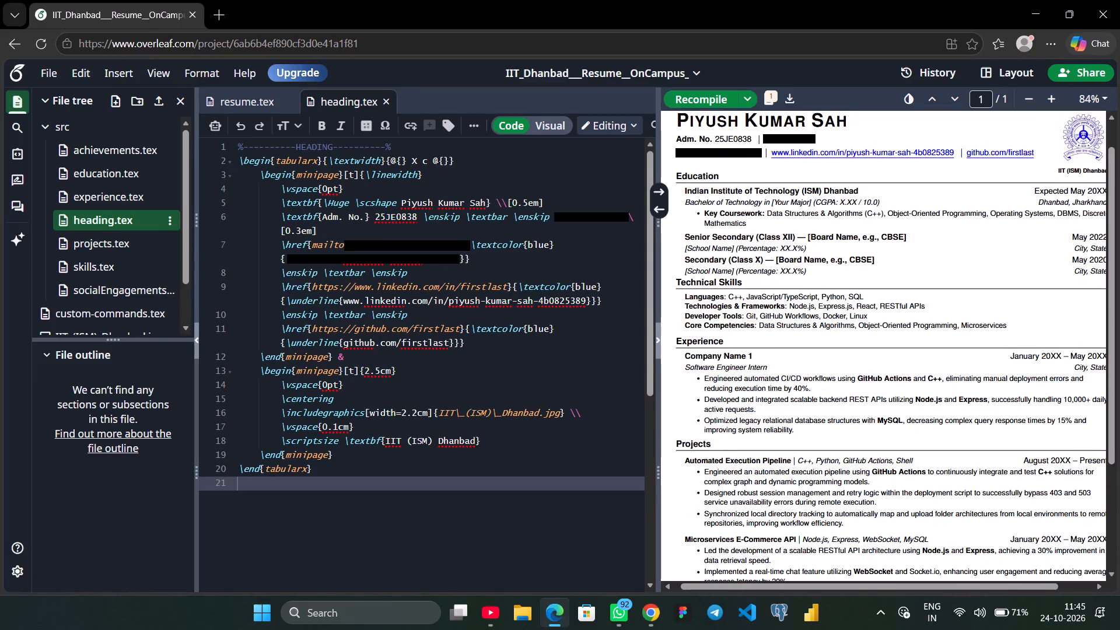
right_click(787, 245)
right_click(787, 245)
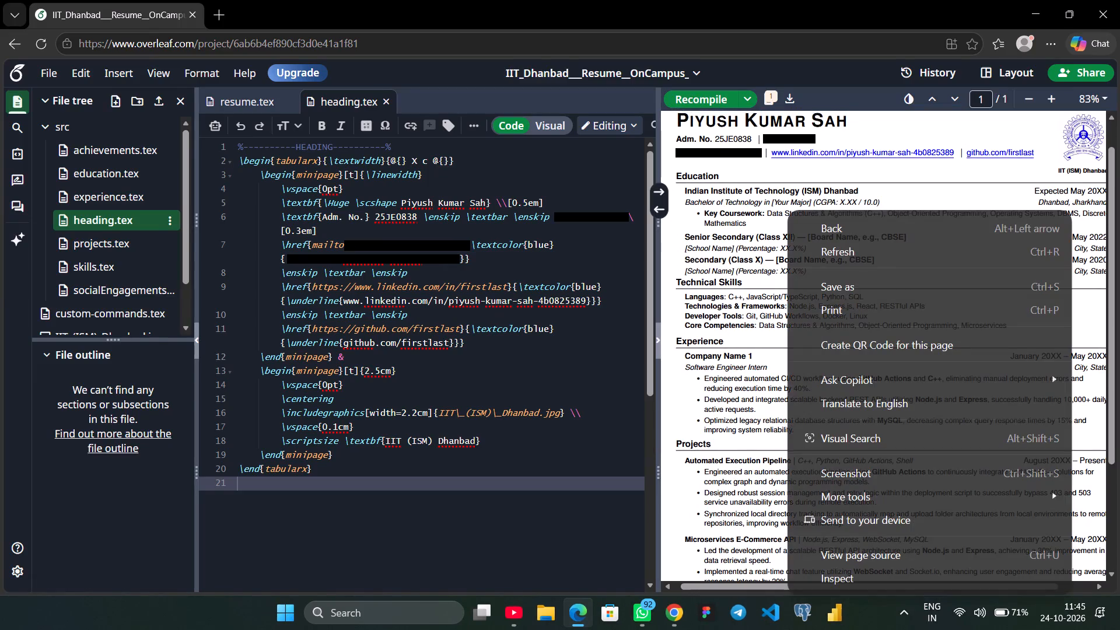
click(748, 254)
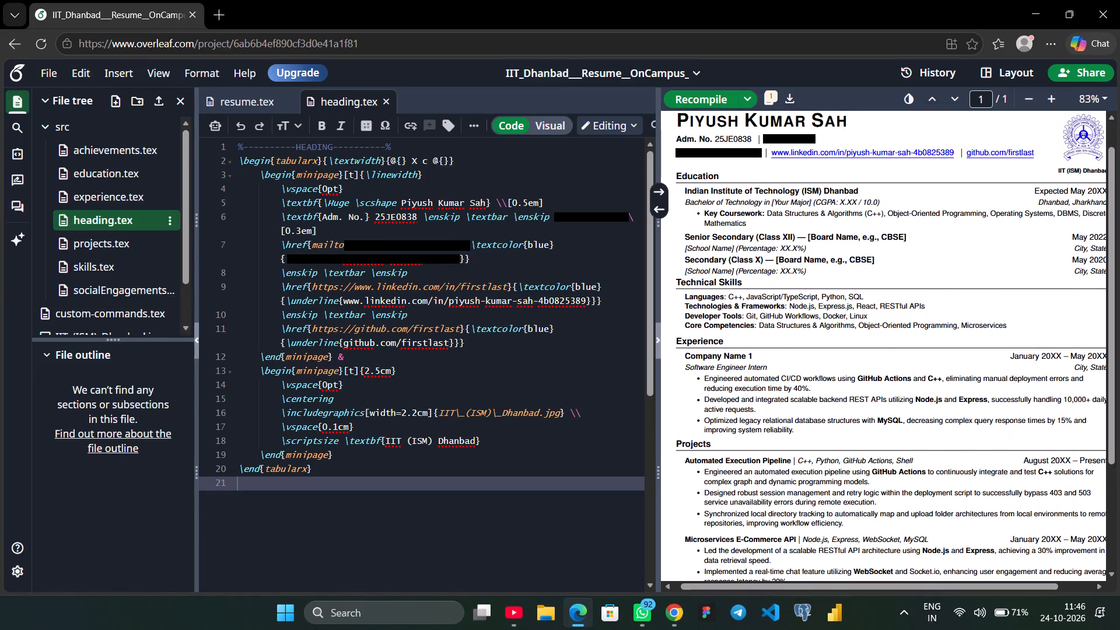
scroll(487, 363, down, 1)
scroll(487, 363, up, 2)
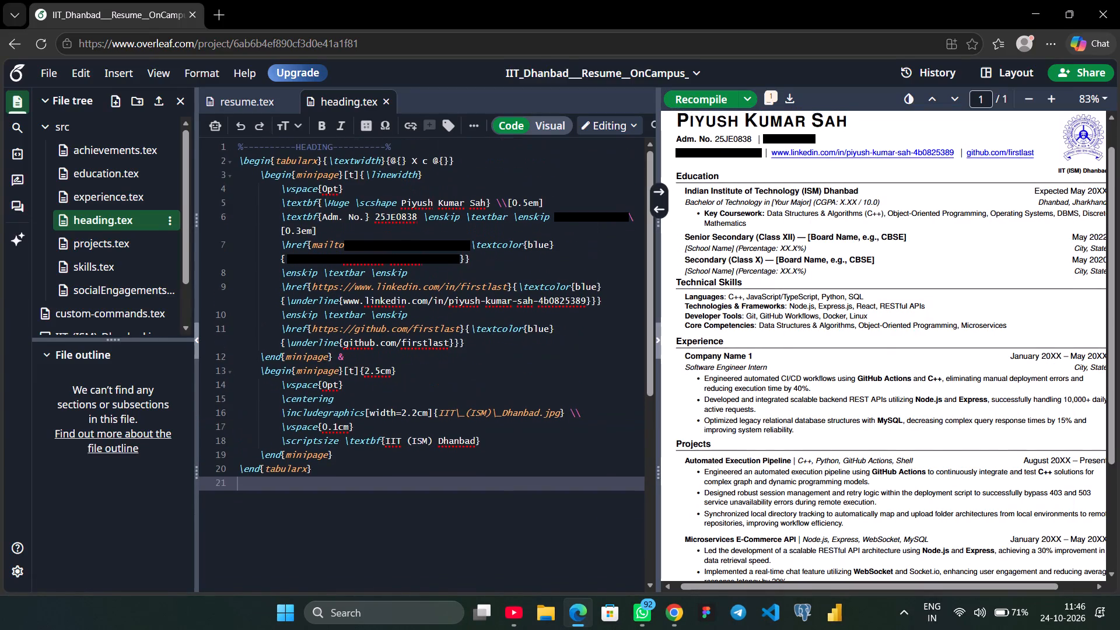
Go from the B.Tech CGPA in the PDF preview to its source in education.tex and replace the X.XX placeholder with 7.2.
click(828, 200)
double_click(849, 200)
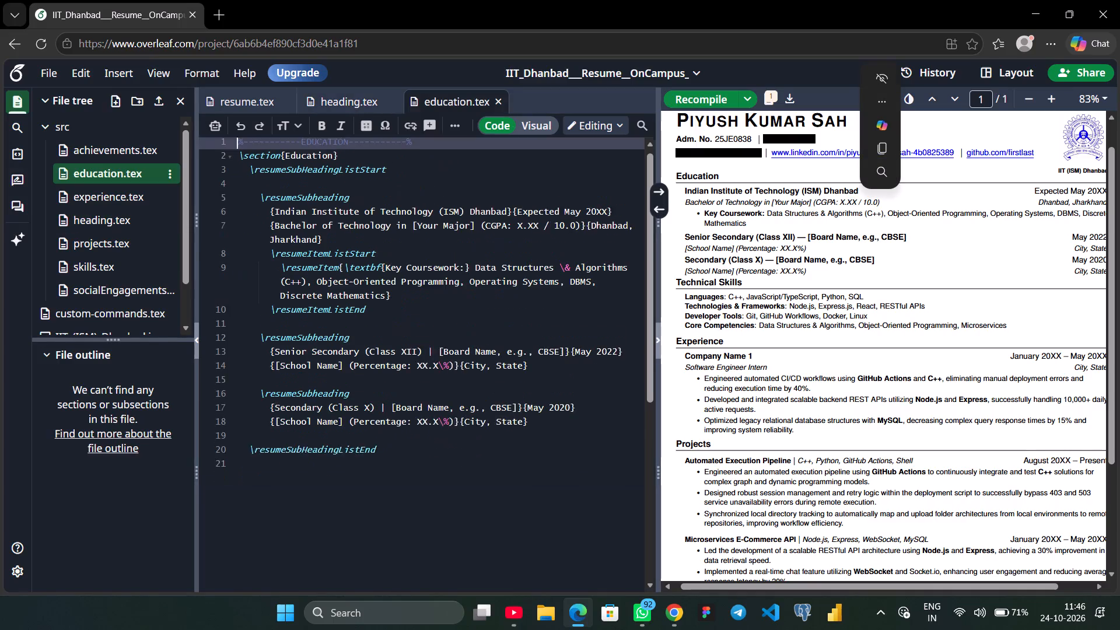
click(539, 232)
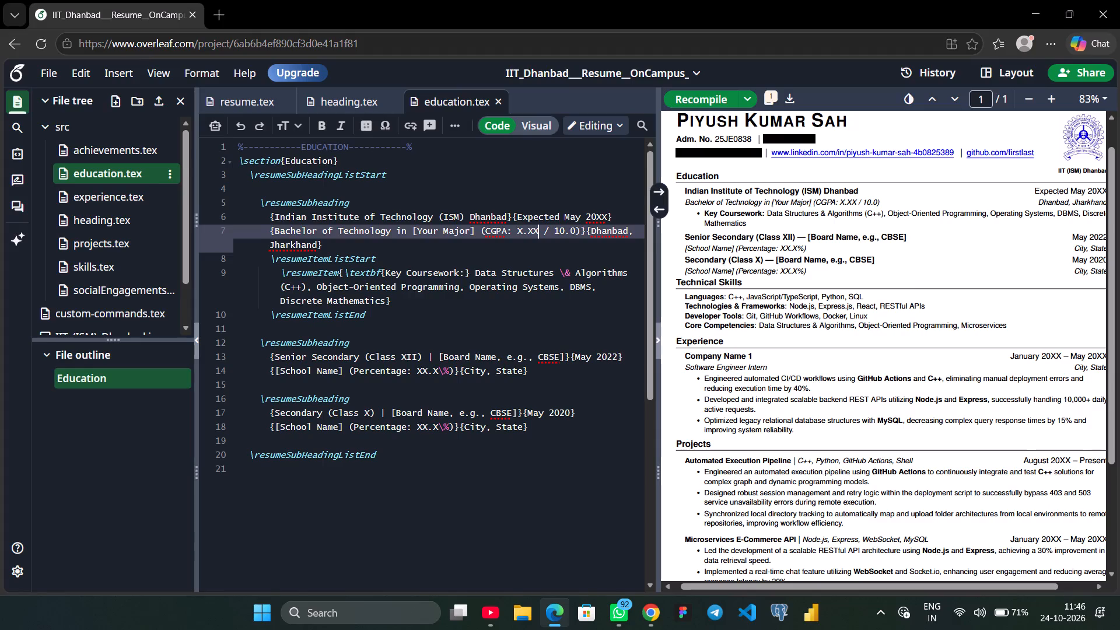
key(BackSpace)
key(BackSpace)
key(BackSpace)
key(BackSpace)
text(7.2)
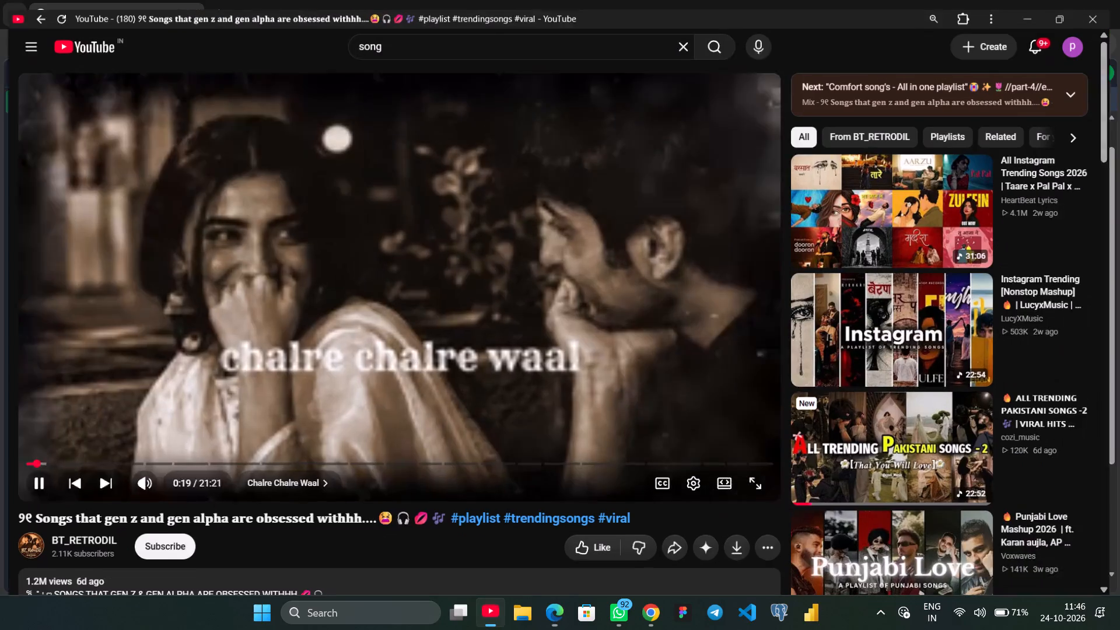
Switch to the YouTube window and skip the playing video forward to the Majboor song.
key(Right)
key(Right)
key(Right)
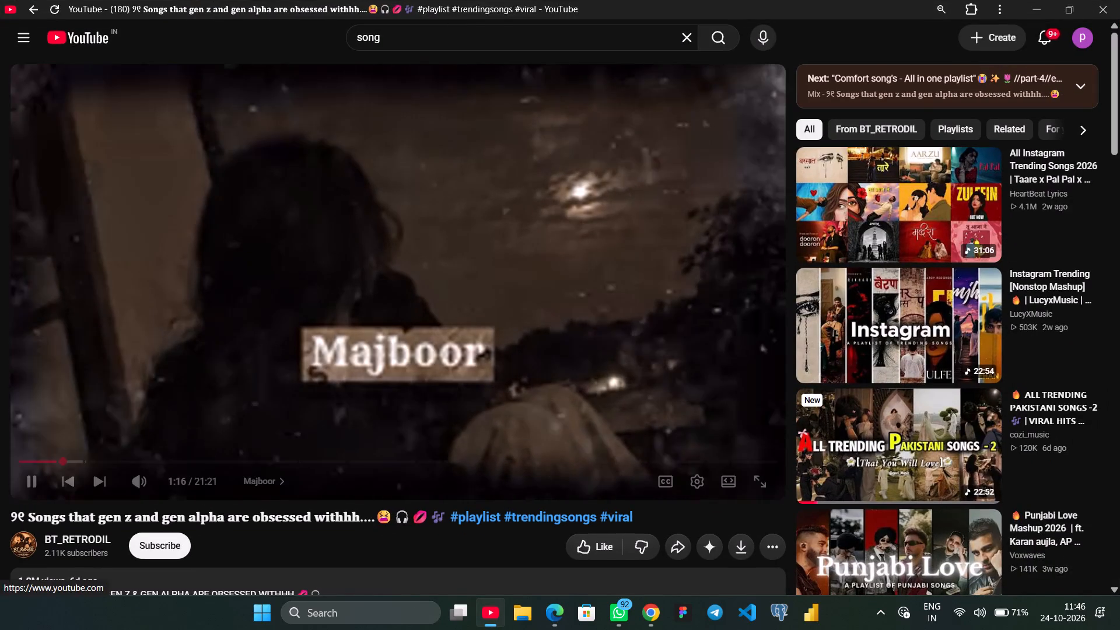
Return to the song search results and play the "Vaaroon Forever (Official Video)" from Mirzapur The Movie.
scroll(124, 178, right, 8)
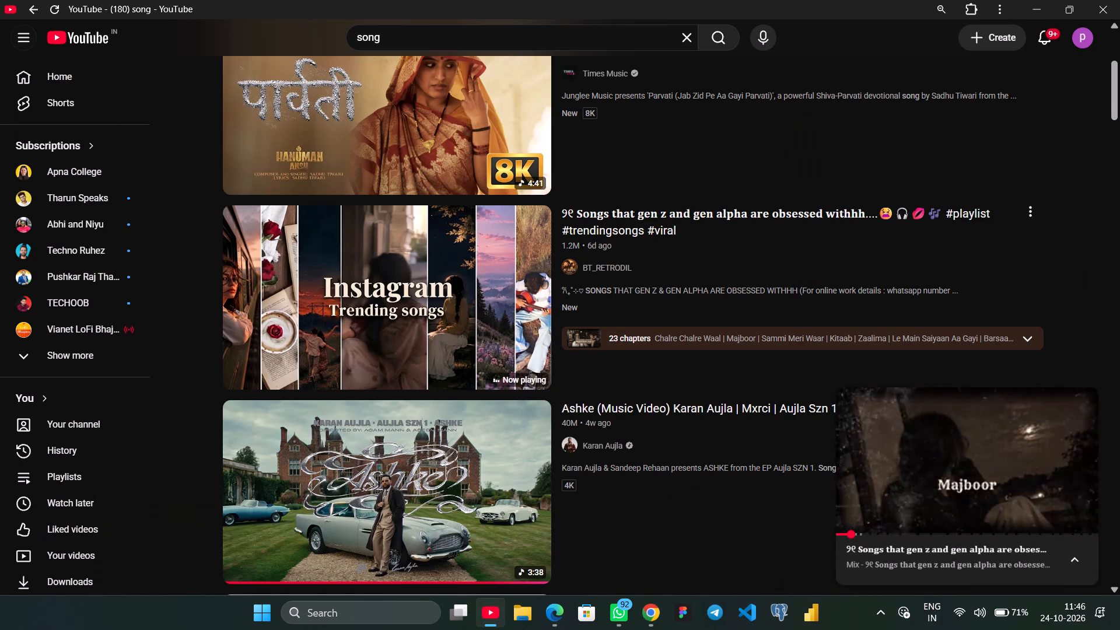
scroll(453, 393, down, 3)
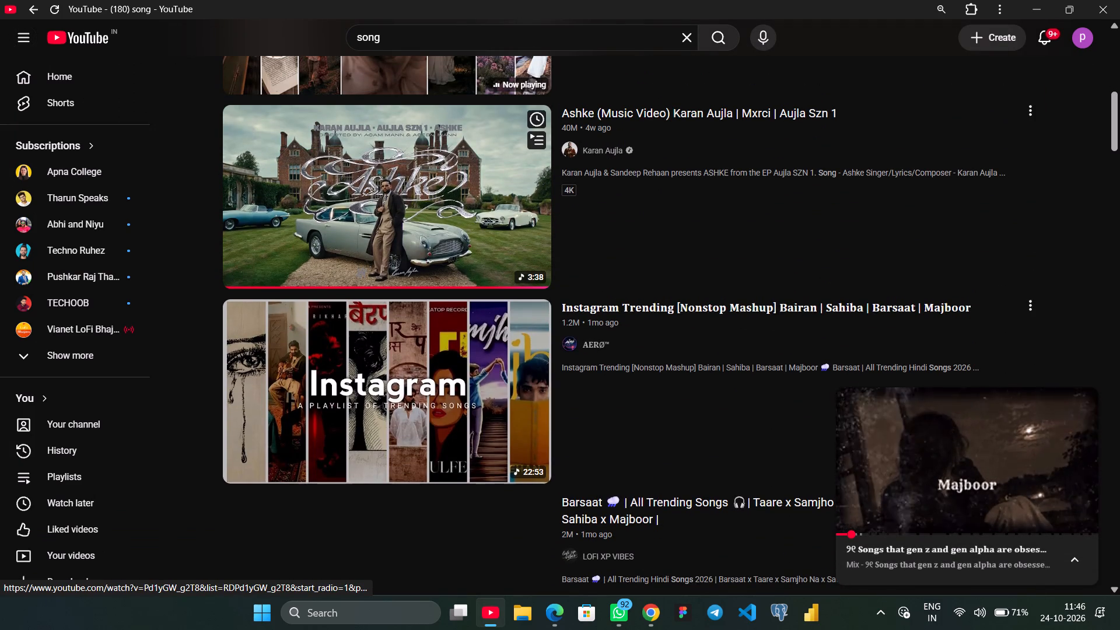
scroll(421, 410, down, 5)
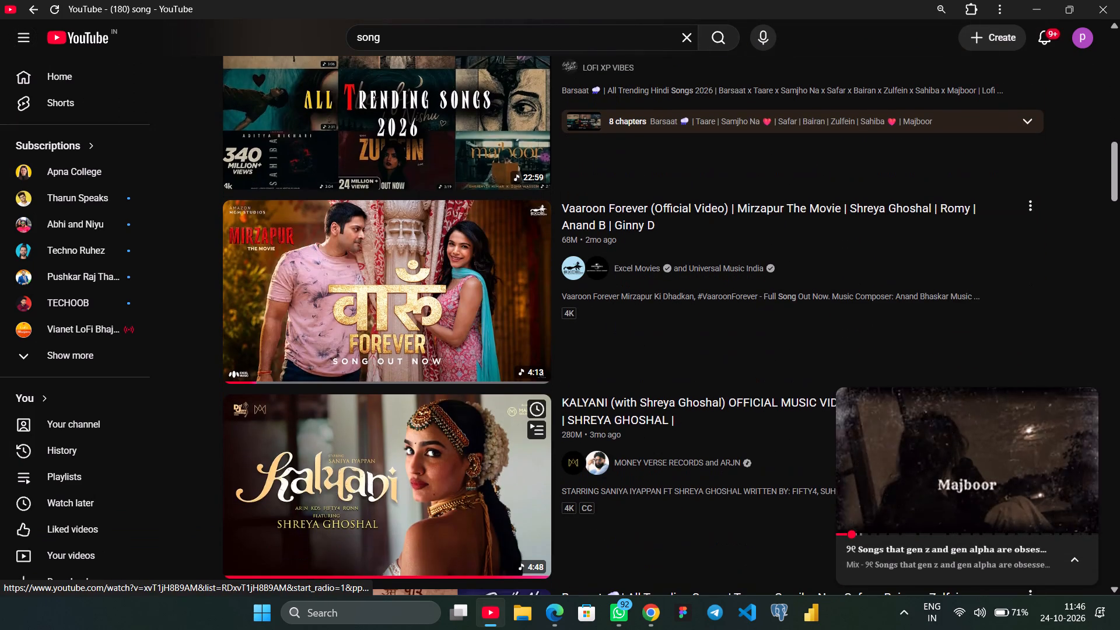
scroll(421, 410, up, 1)
click(407, 353)
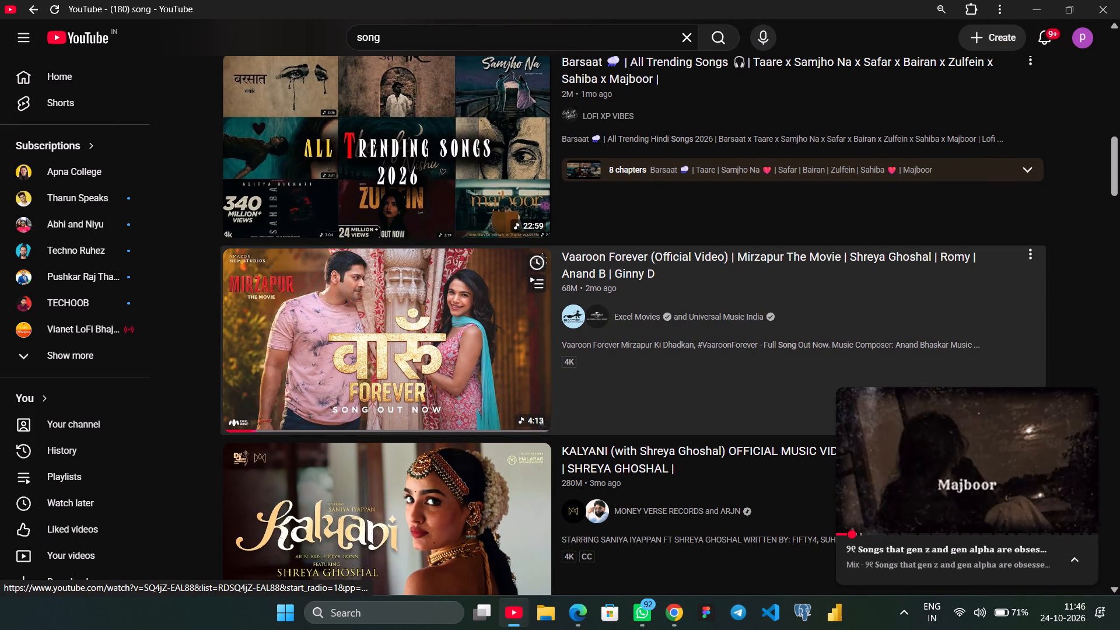
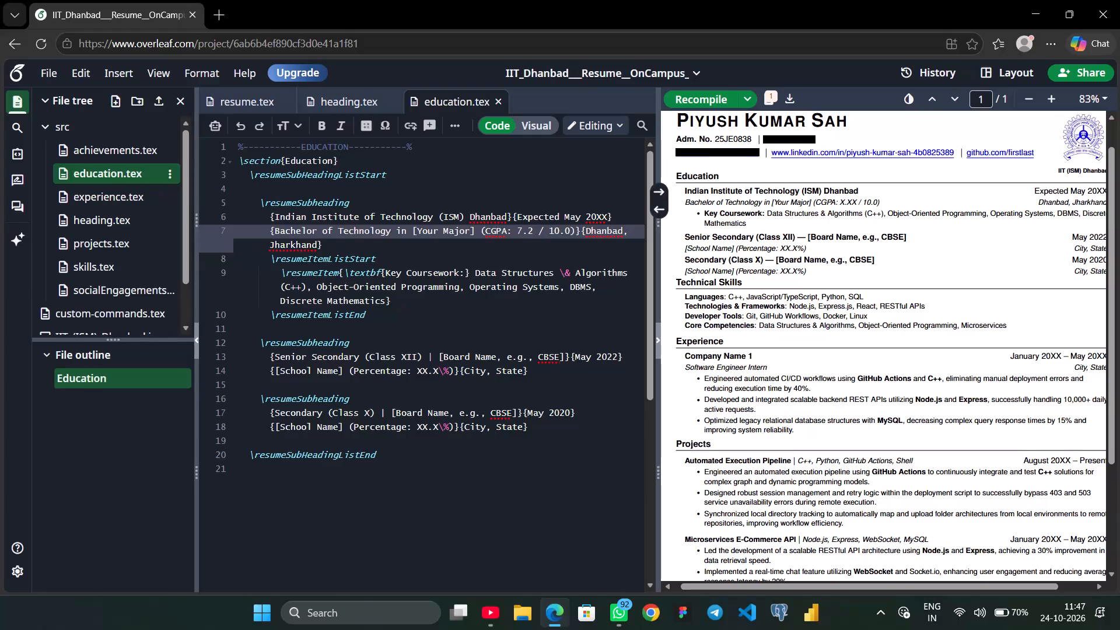
Recompile the resume with the new CGPA and locate the B.Tech entry's code line in the PDF preview.
click(712, 103)
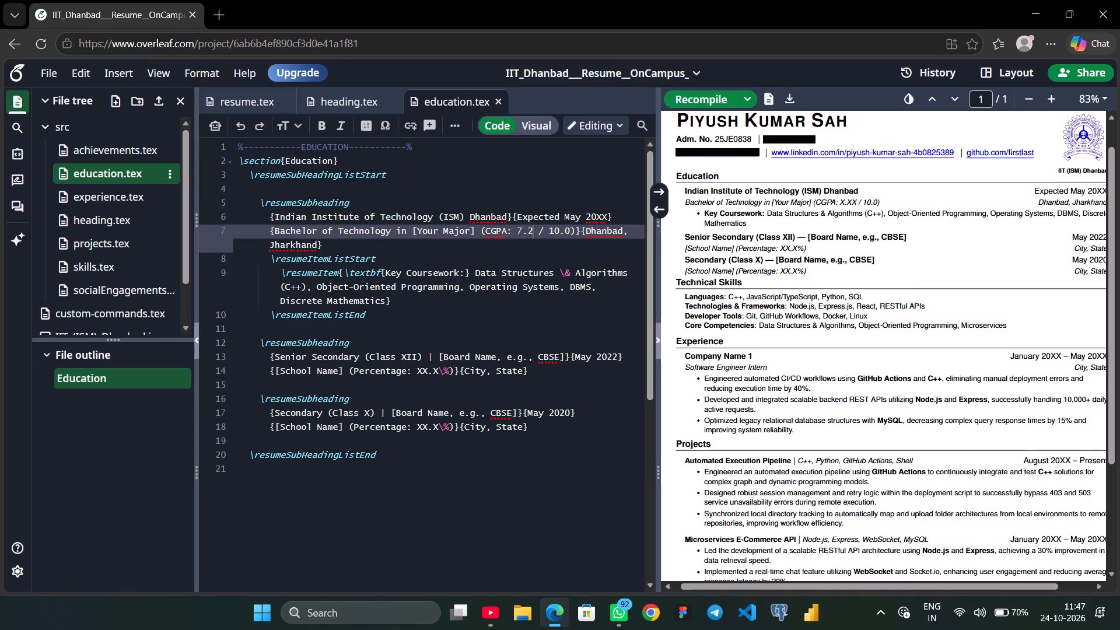
click(573, 259)
click(659, 192)
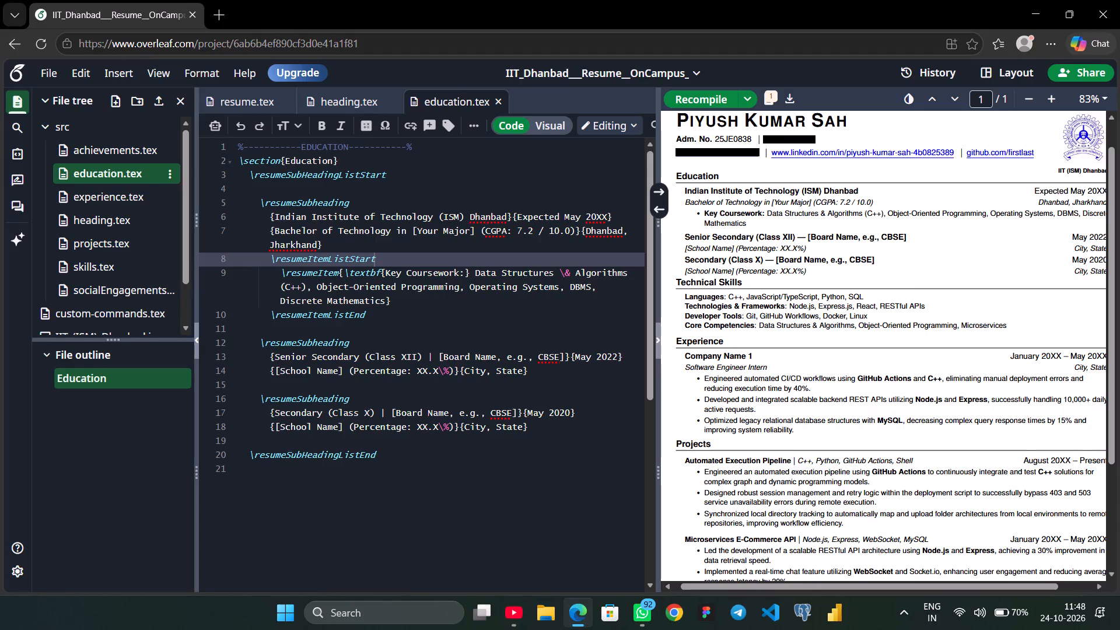
Replace the 20XX placeholder in the IIT (ISM) Dhanbad entry's expected graduation date so it reads May 2029.
scroll(803, 236, left, 1)
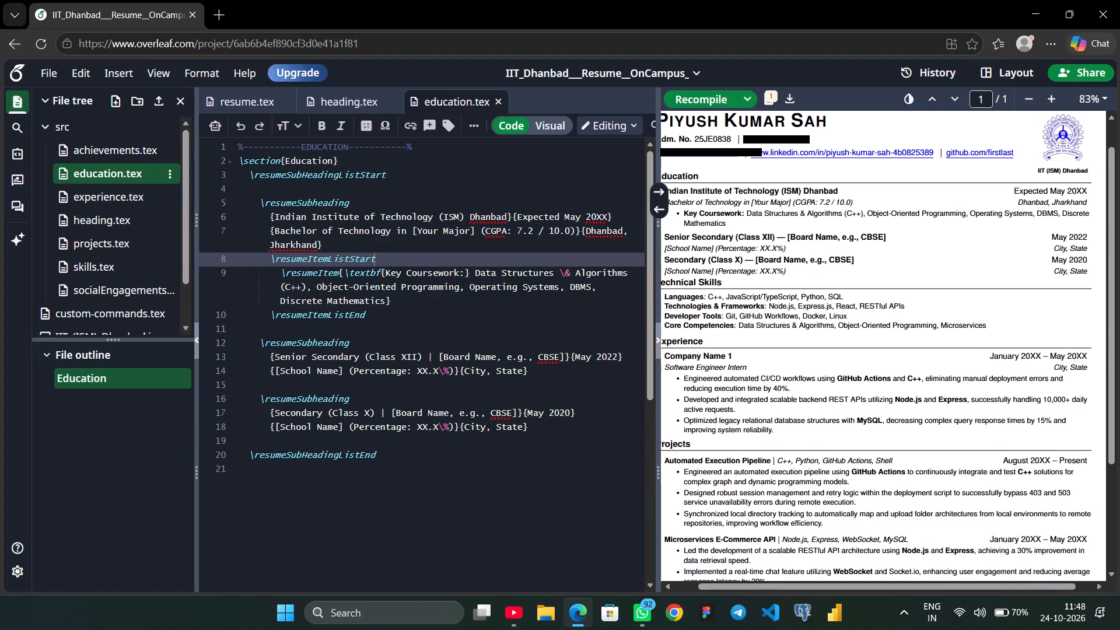
scroll(447, 337, up, 2)
double_click(609, 218)
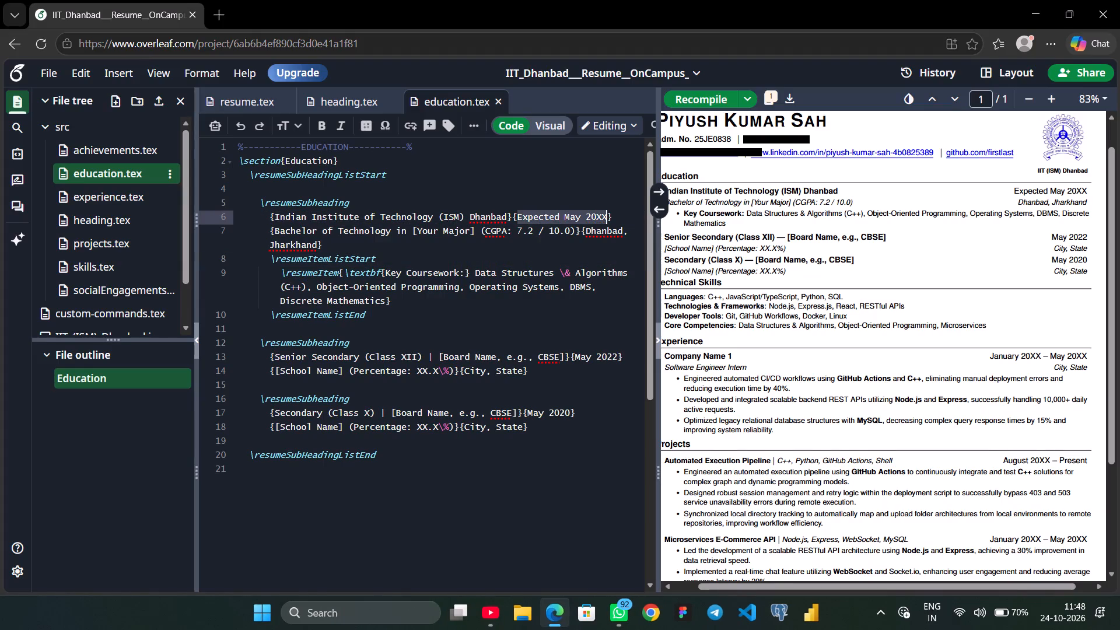
key(BackSpace)
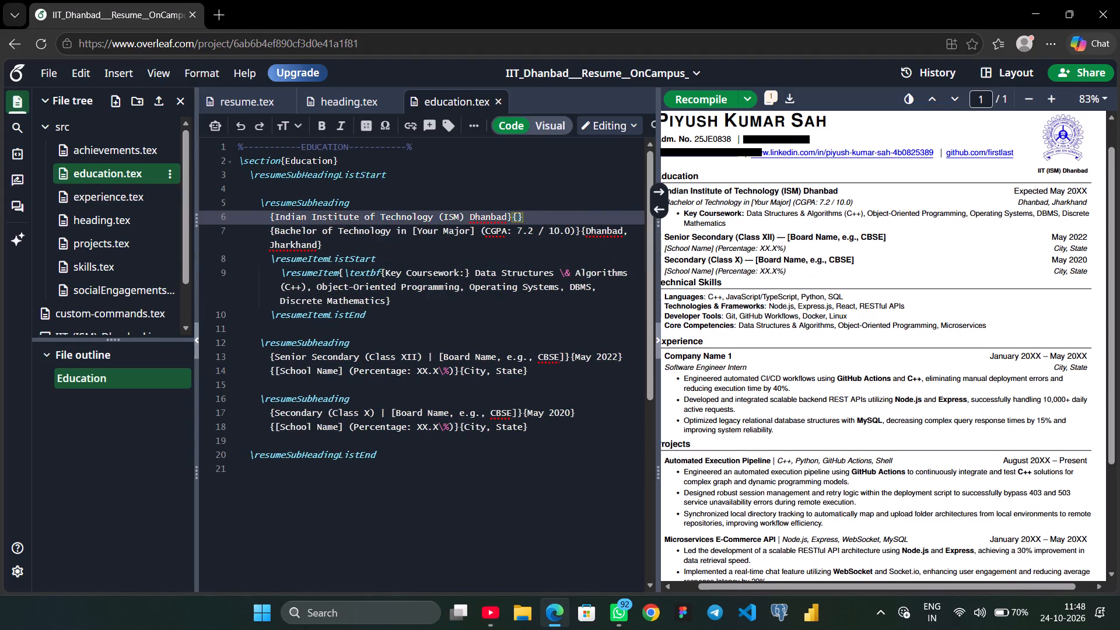
key(ctrl+z)
click(609, 218)
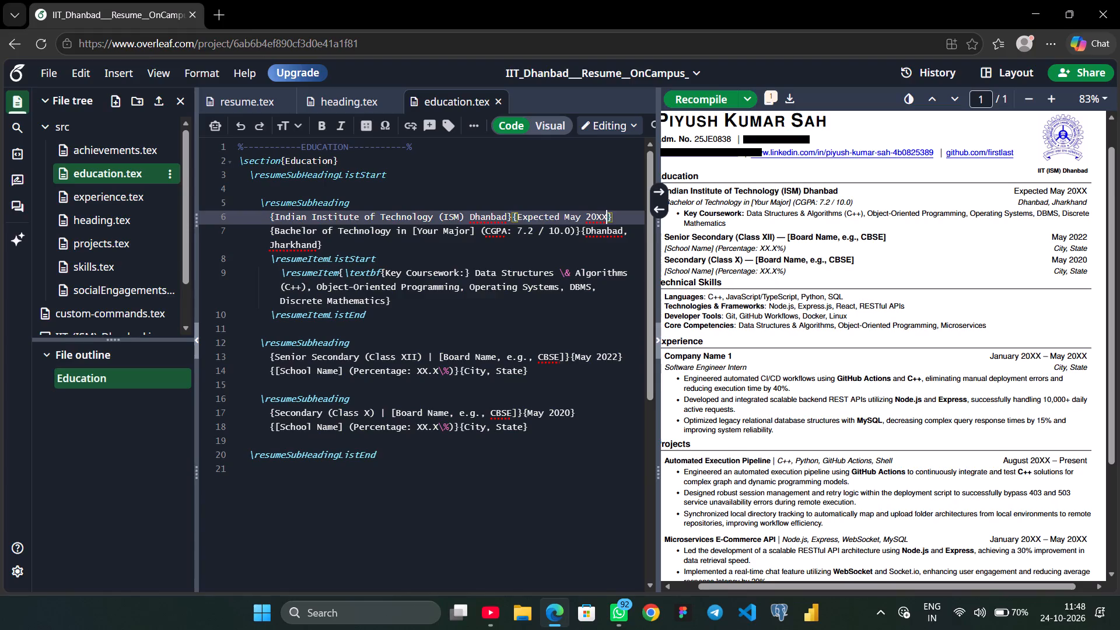
double_click(609, 218)
click(609, 218)
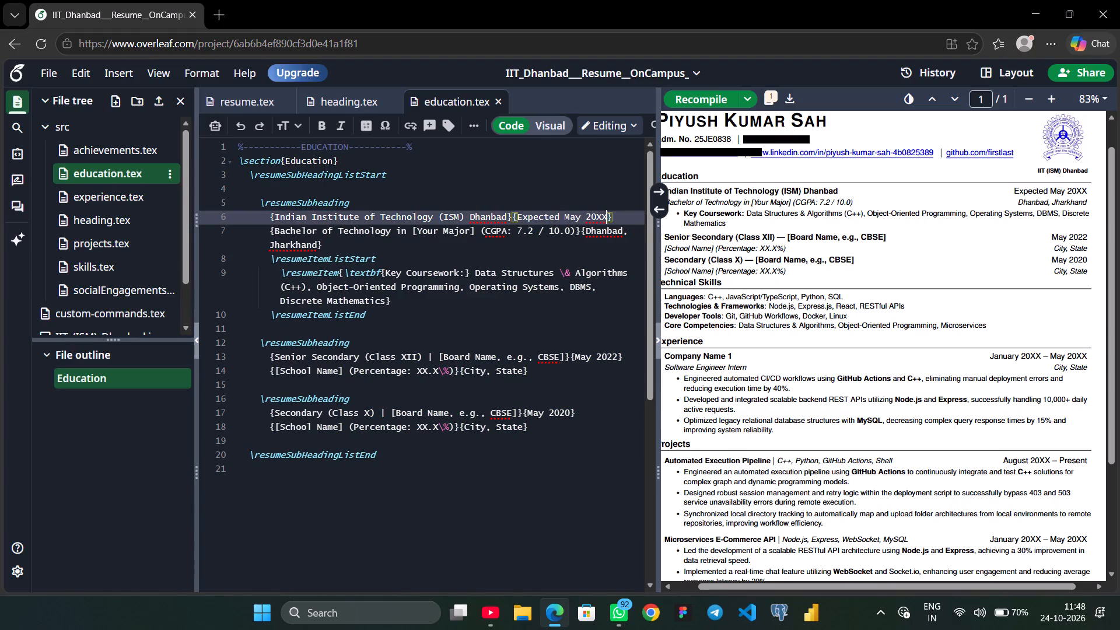
click(609, 218)
key(BackSpace)
key(BackSpace)
text(29)
Replace the "Your Major" placeholder in the Bachelor of Technology line with "Mineral and Metallurgical Engineering".
click(512, 251)
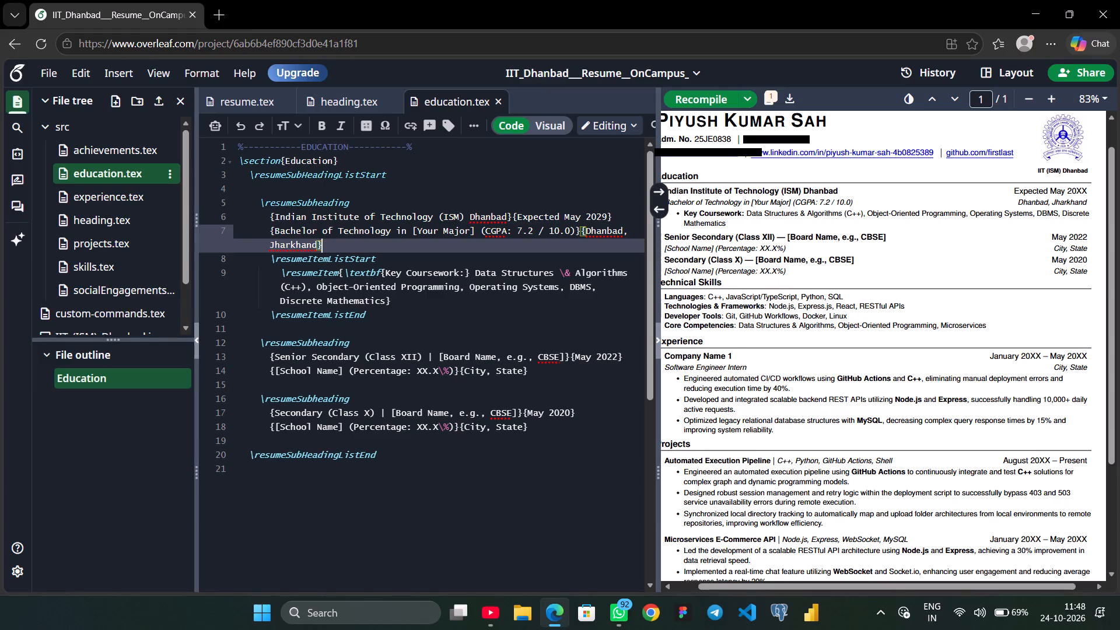
scroll(709, 329, right, 2)
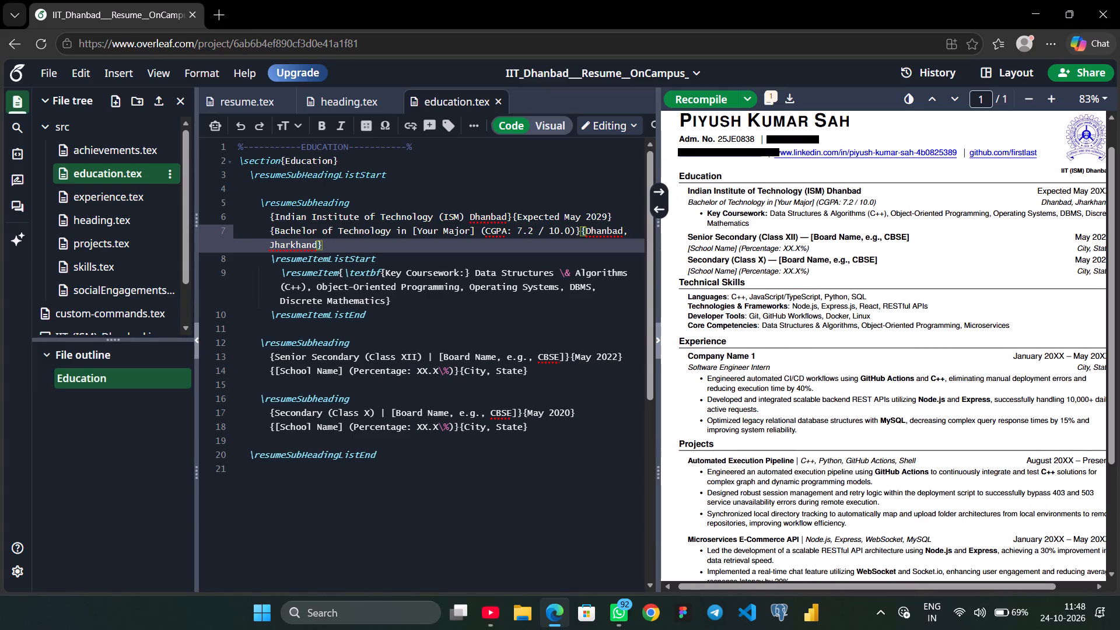
scroll(709, 329, right, 3)
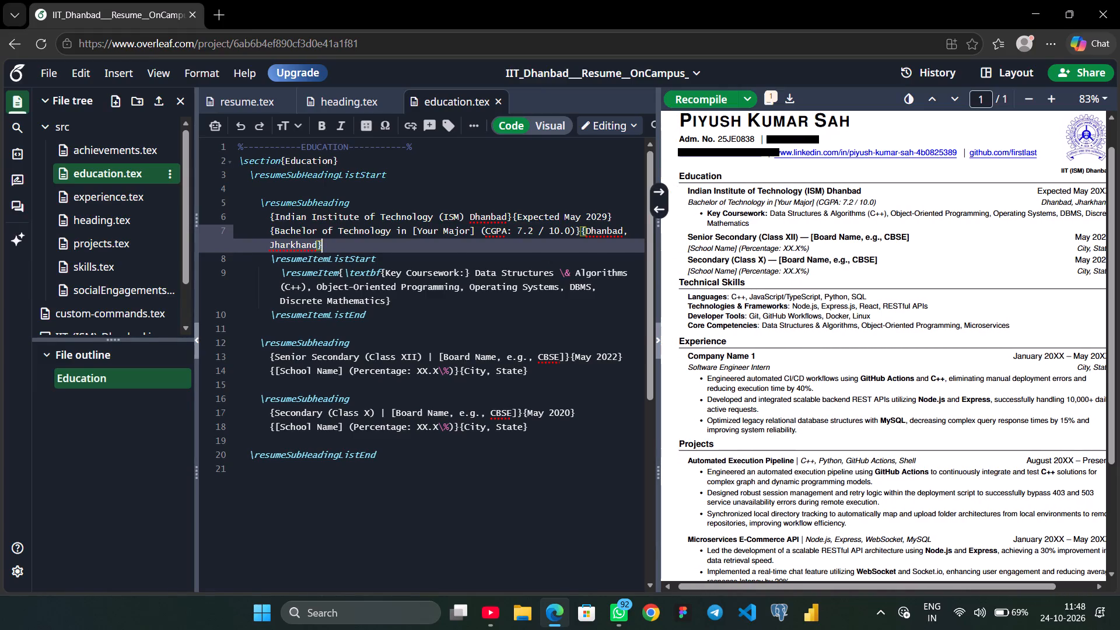
click(471, 225)
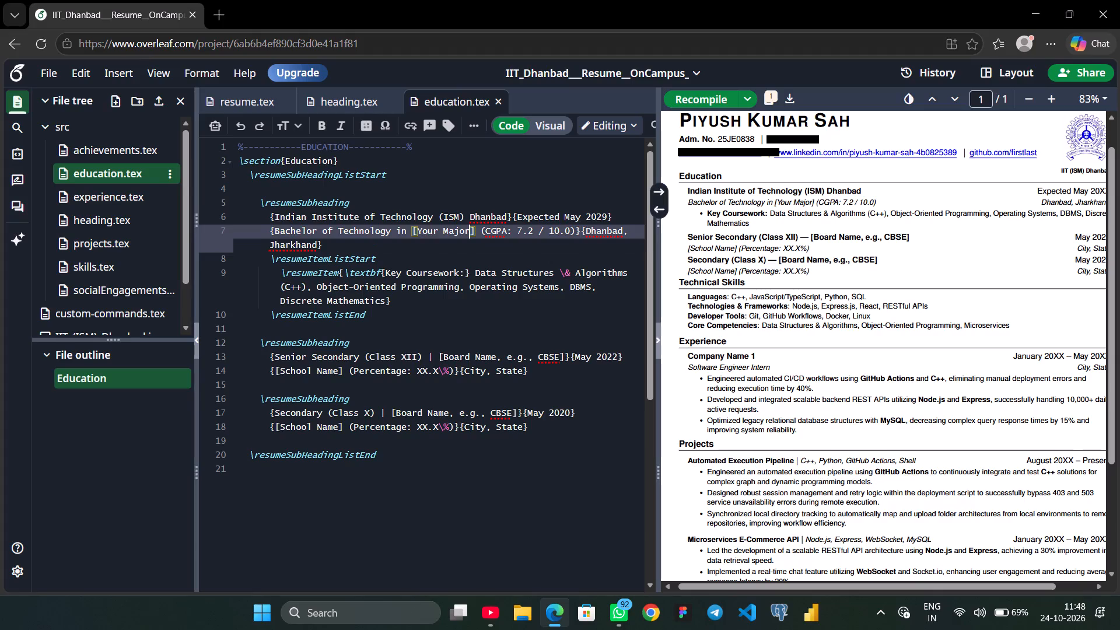
key(BackSpace)
key(BackSpace)
key(BackSpace)
key(BackSpace)
key(BackSpace)
key(BackSpace)
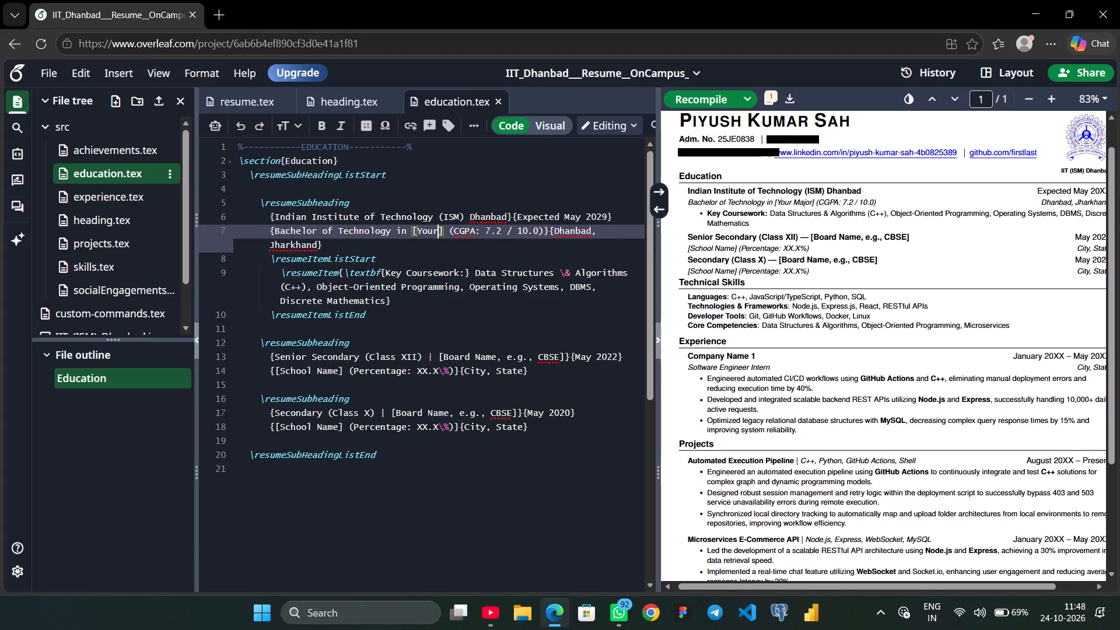
key(BackSpace)
key(BackSpace)
key(BackSpace)
key(BackSpace)
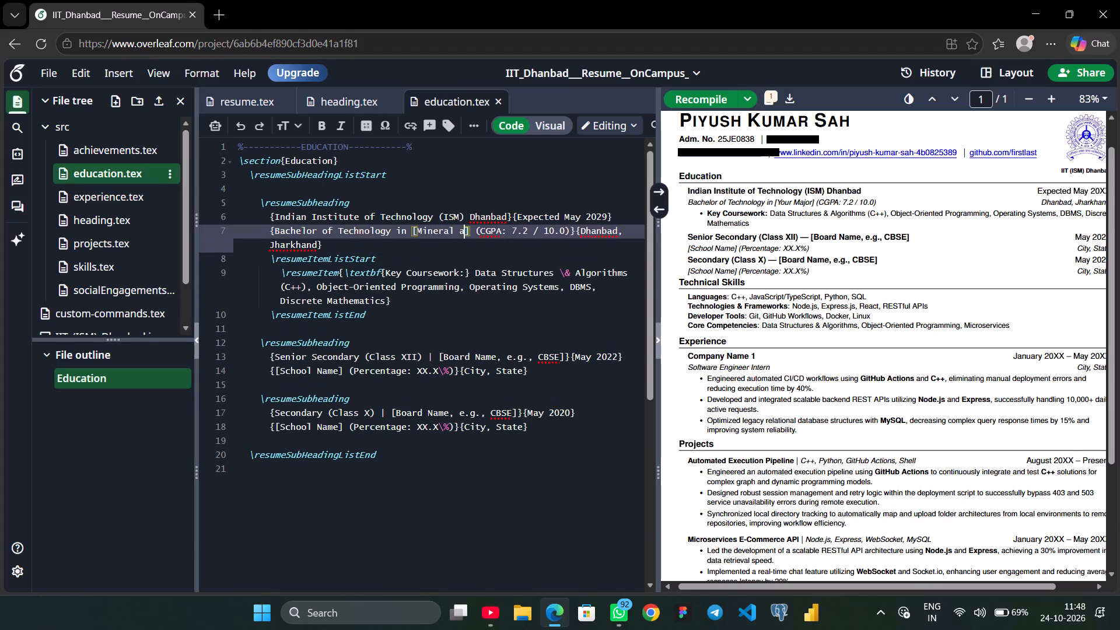
key(BackSpace)
key(BackSpace)
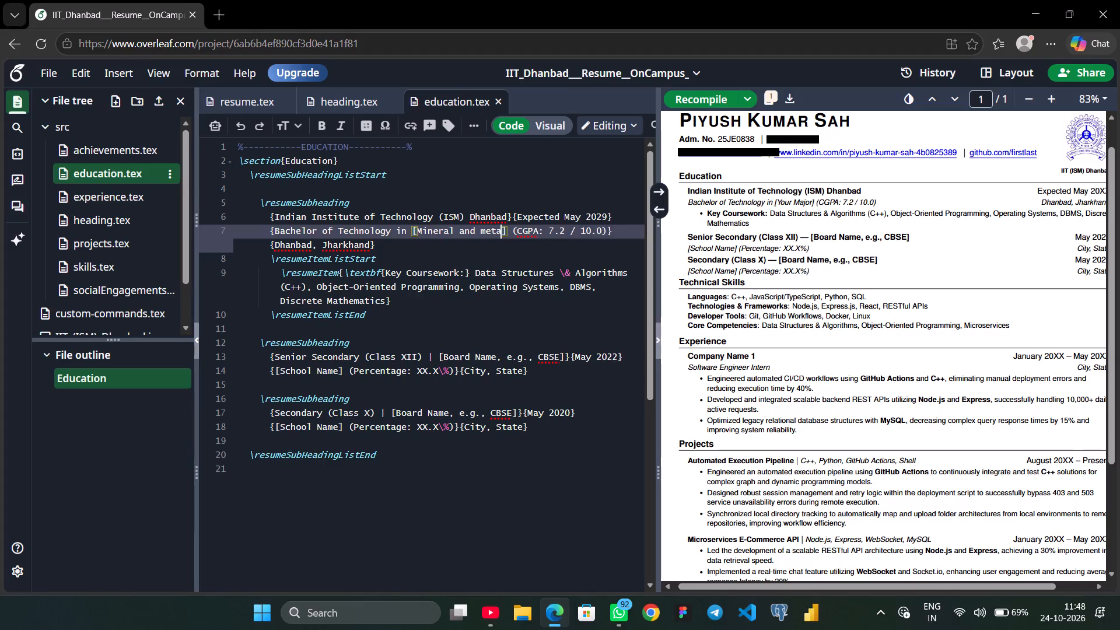
key(BackSpace)
key(BackSpace)
key(BackSpace)
key(BackSpace)
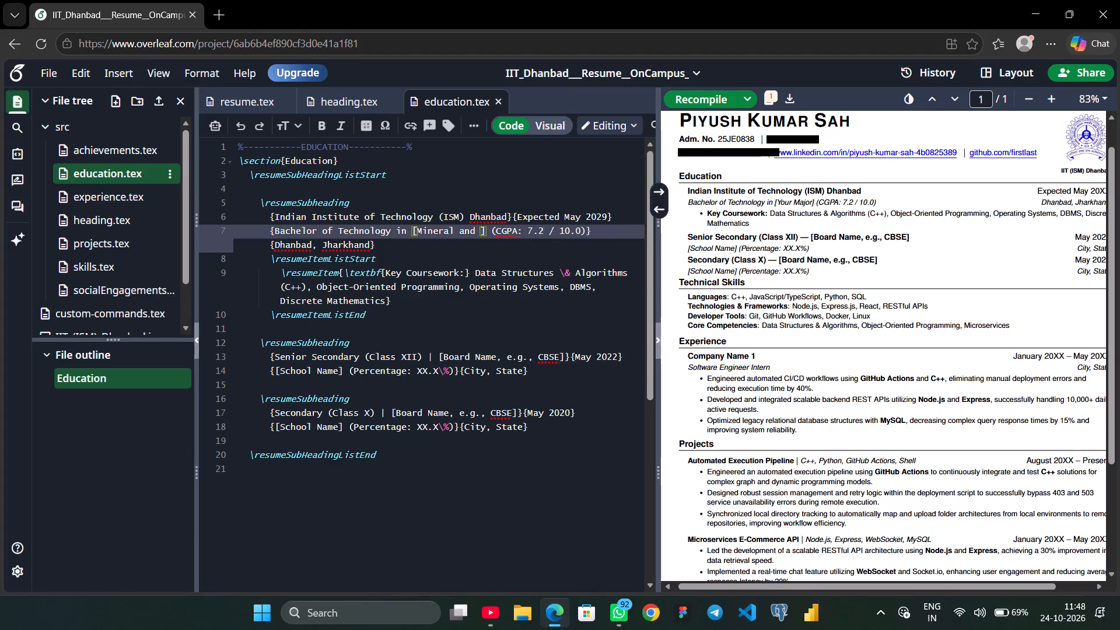
text(etallurgical)
key(space)
key(e)
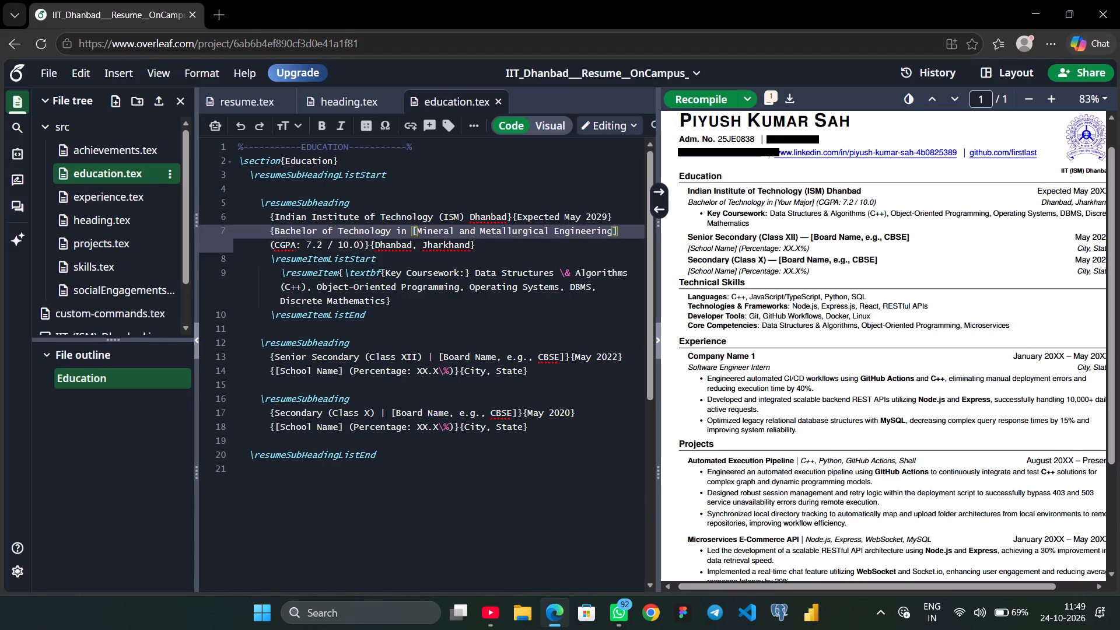
click(479, 299)
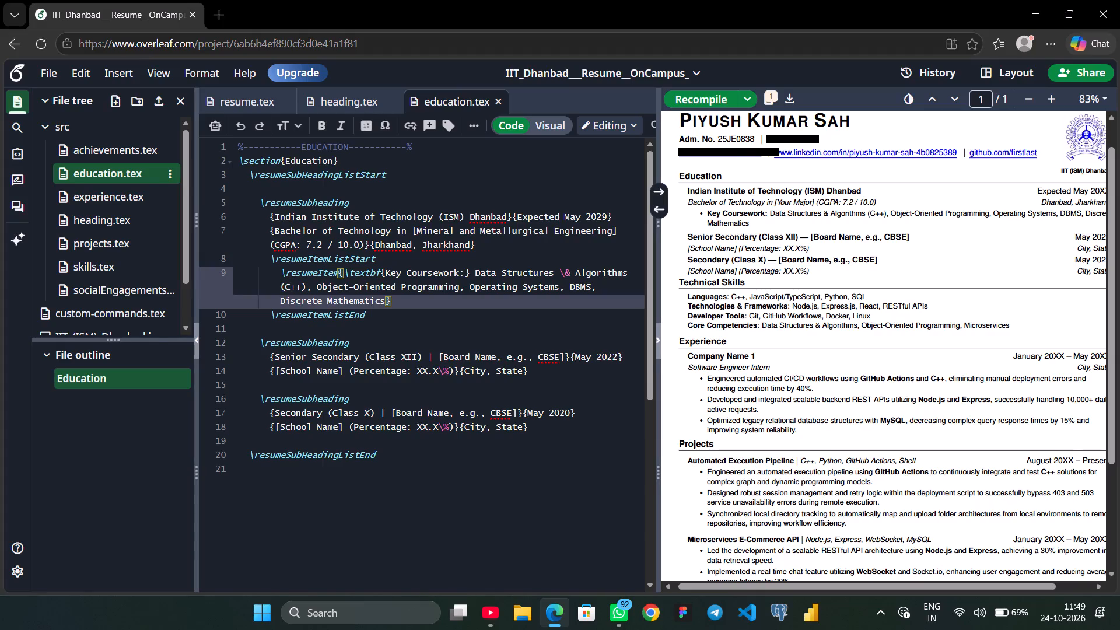
Remove the square brackets around the major in the Bachelor of Technology line, keeping a space before the CGPA.
click(416, 233)
key(BackSpace)
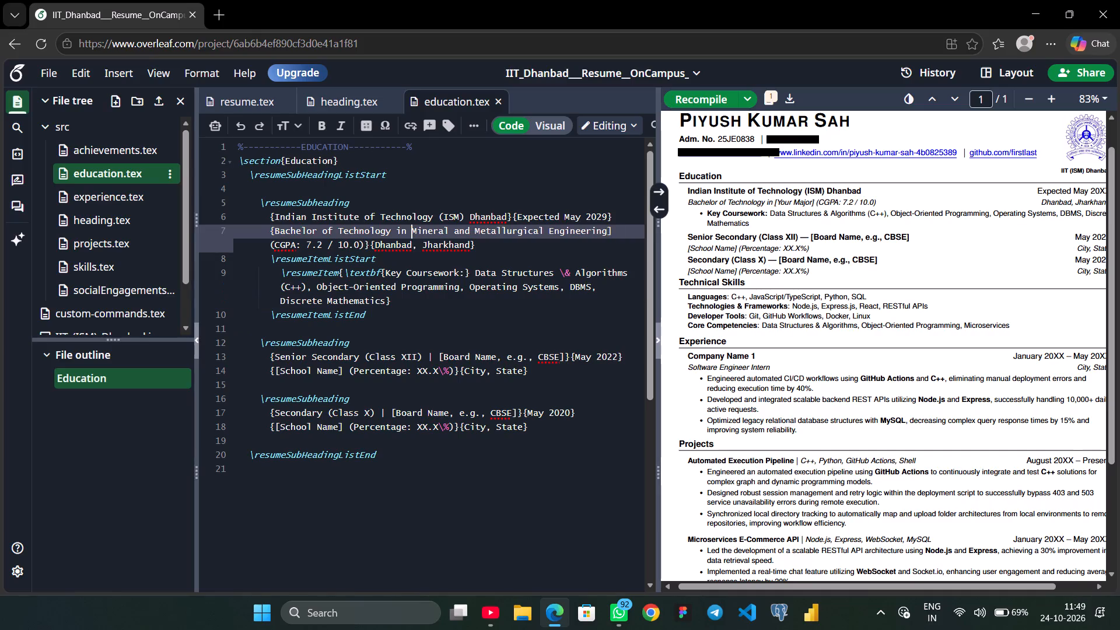
click(616, 230)
key(BackSpace)
key(BackSpace)
key(space)
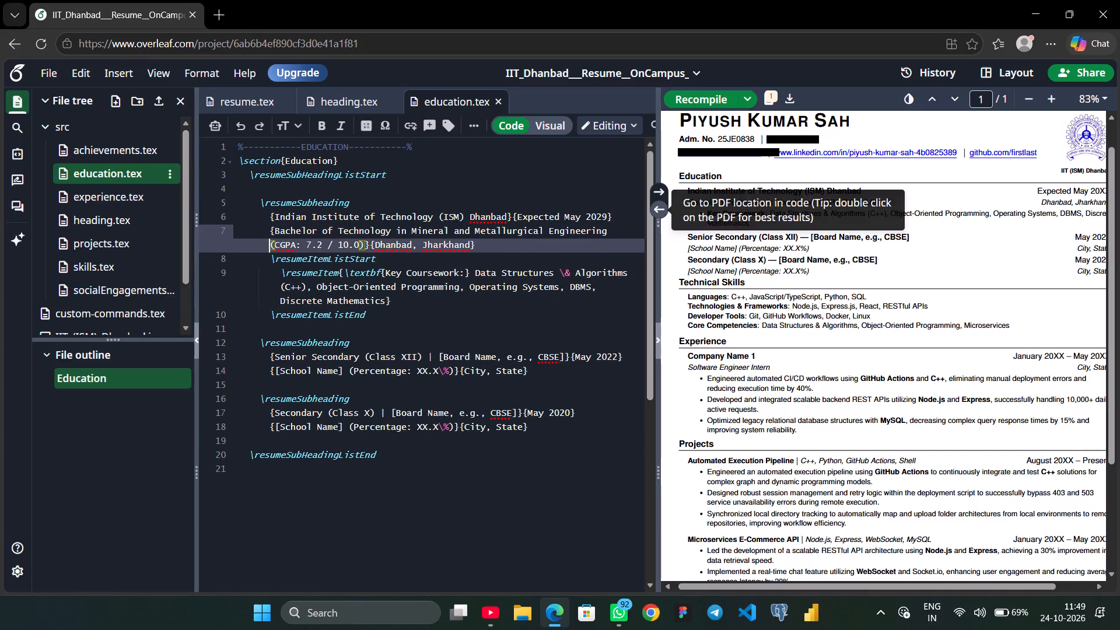
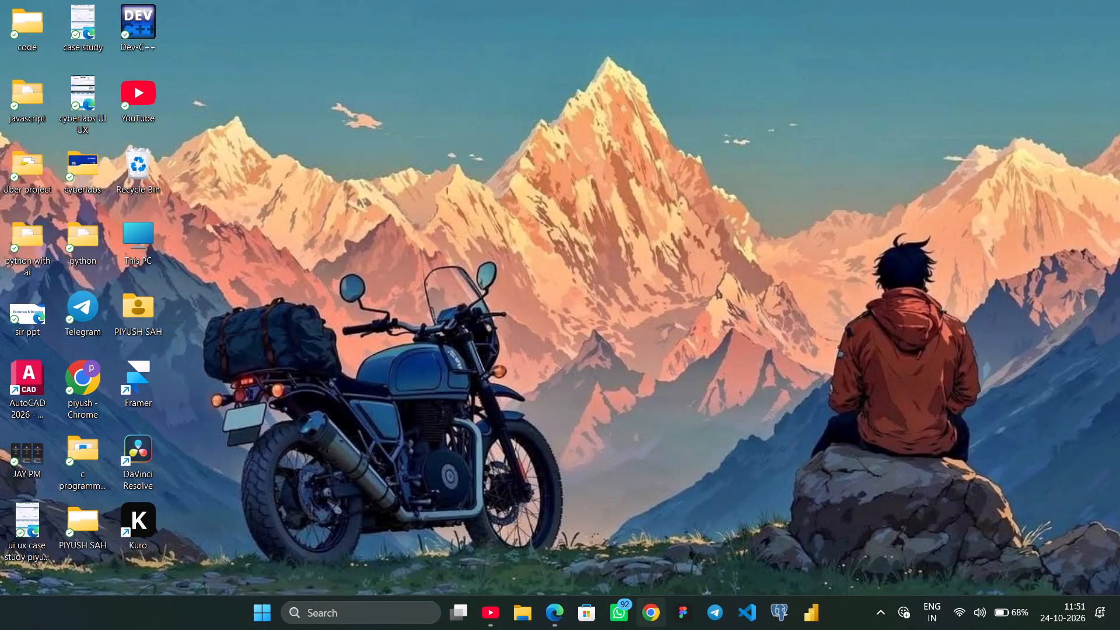
Switch to Chrome, search the web for "linkdln" and open the LinkedIn feed from the results.
click(647, 617)
click(608, 397)
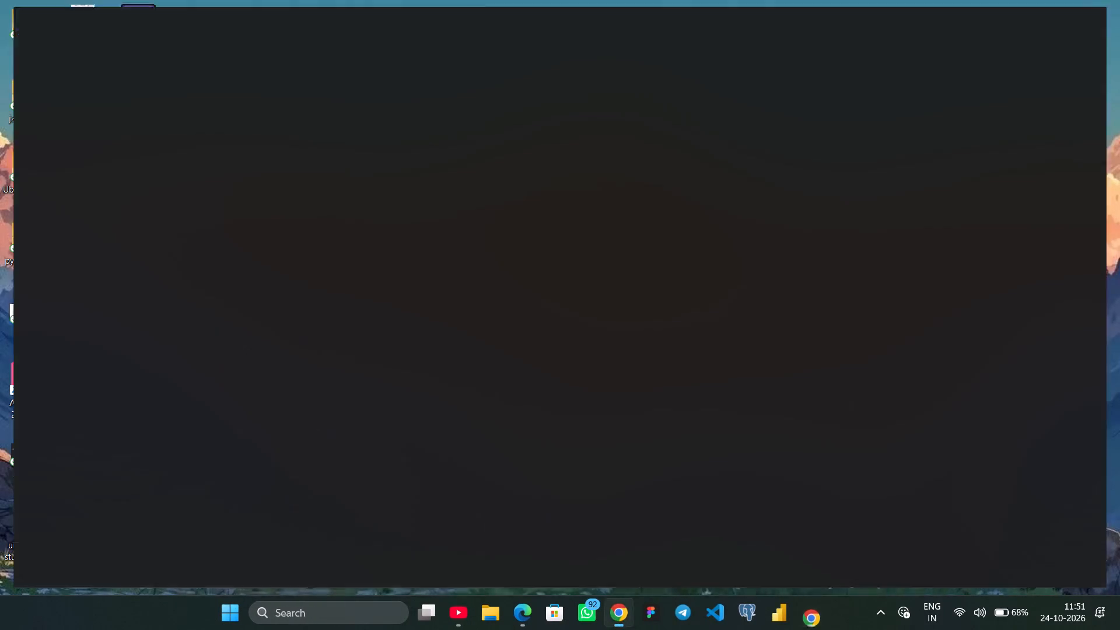
click(533, 298)
text(linkdln)
key(Return)
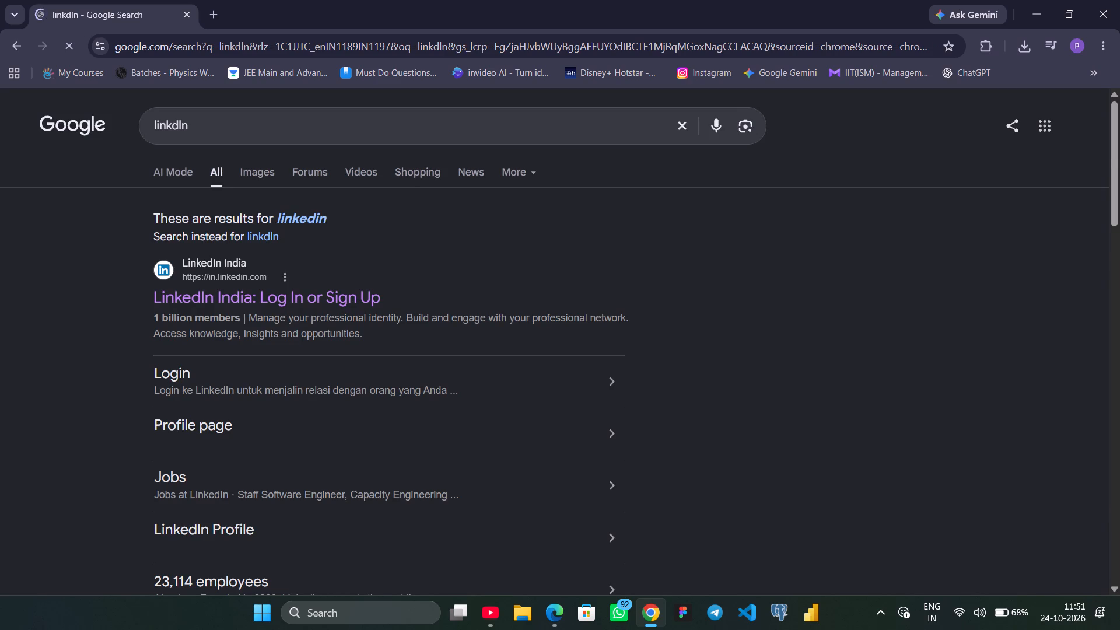
scroll(320, 416, down, 2)
click(210, 449)
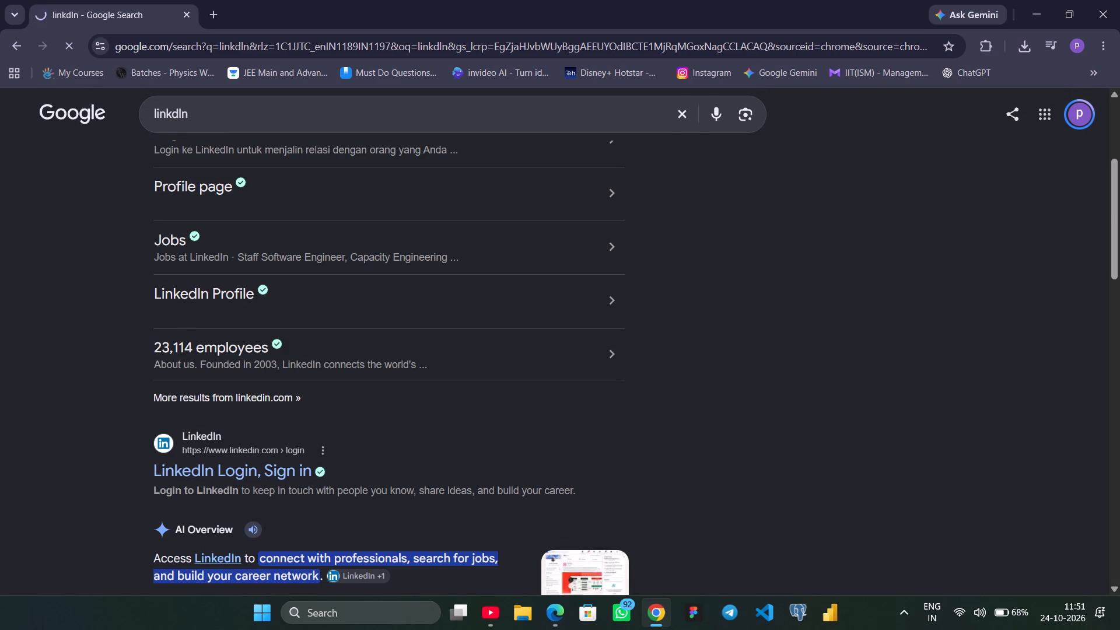
scroll(711, 342, up, 4)
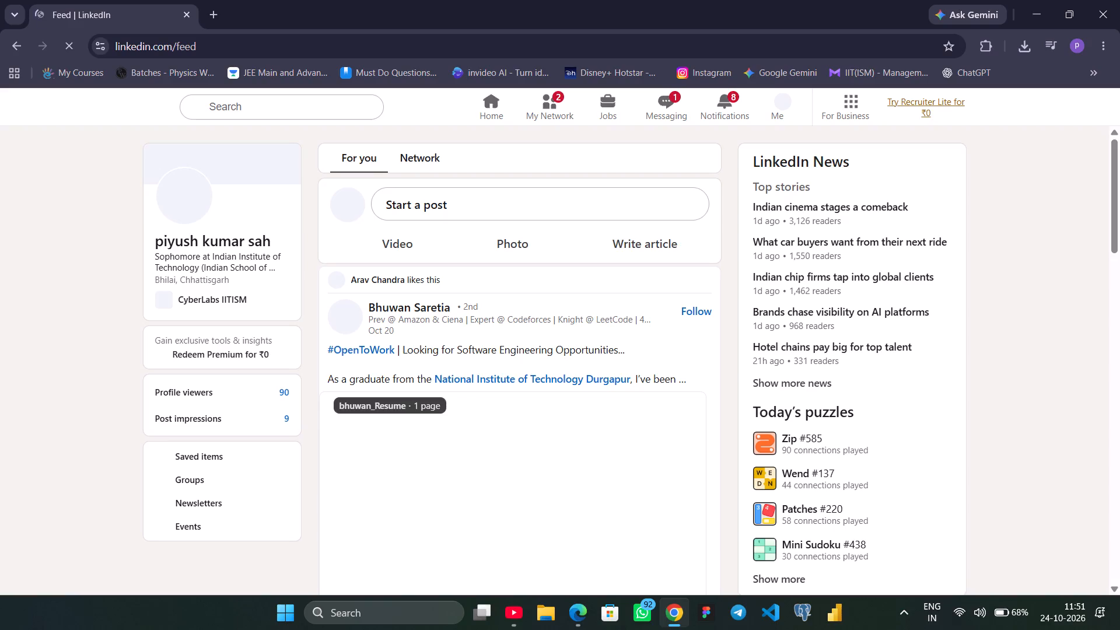
click(289, 114)
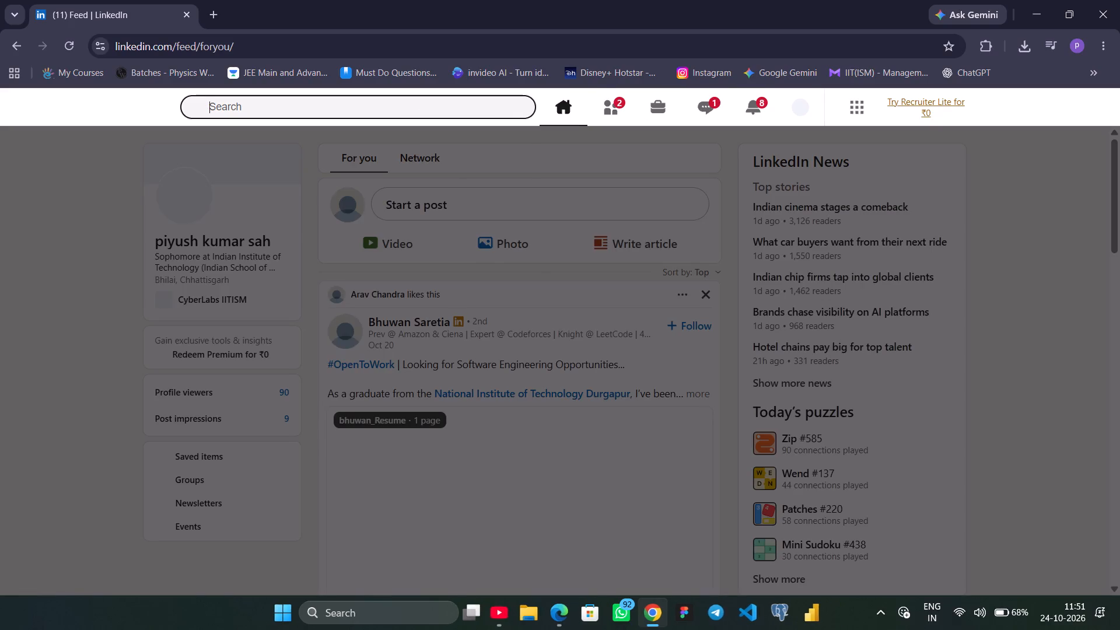
text(as)
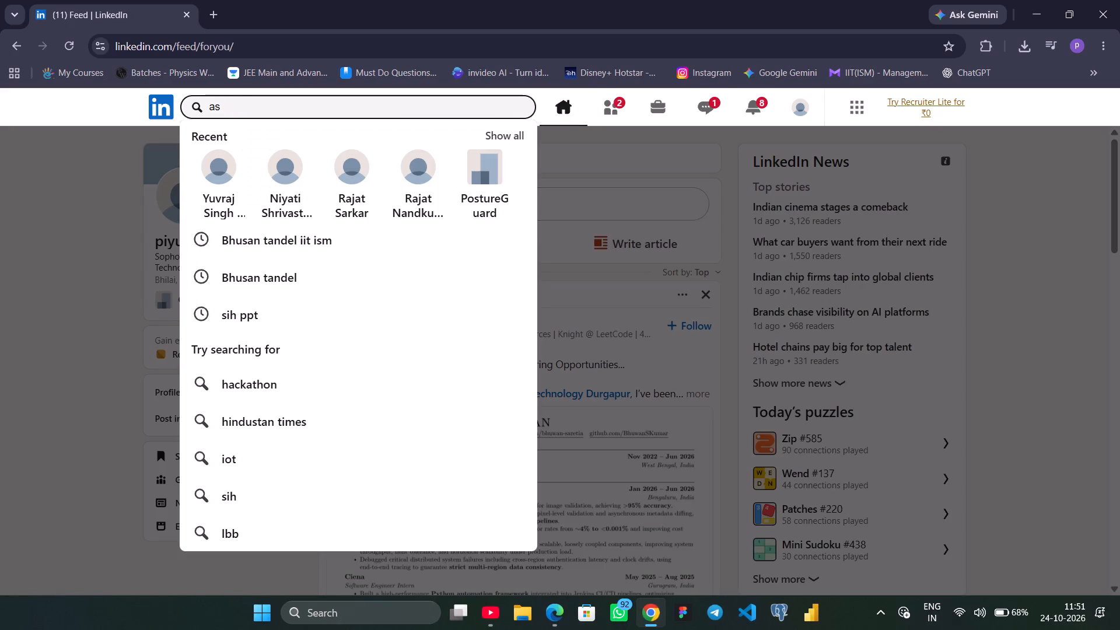
text(wa)
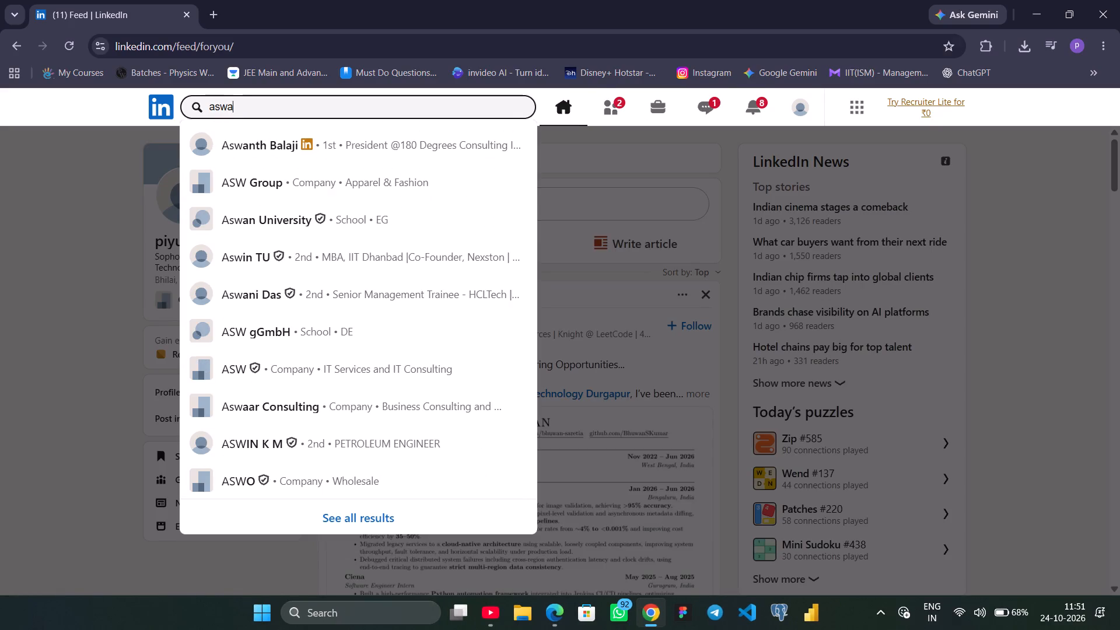
click(245, 153)
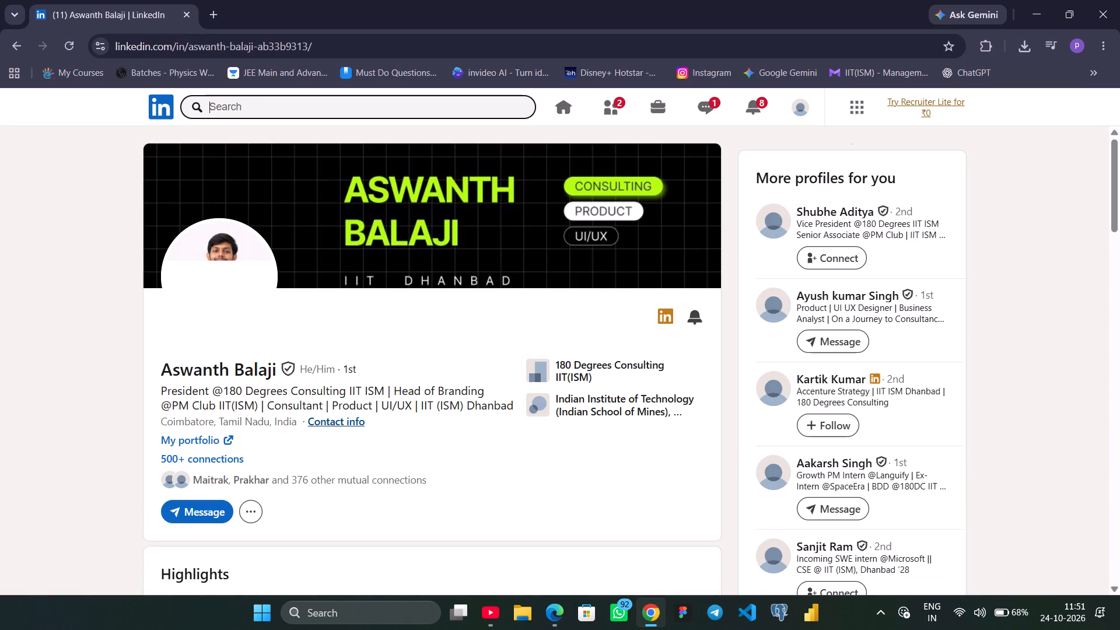
Open the portfolio link from the profile, and skim the profile's featured posts and activity on LinkedIn.
click(194, 442)
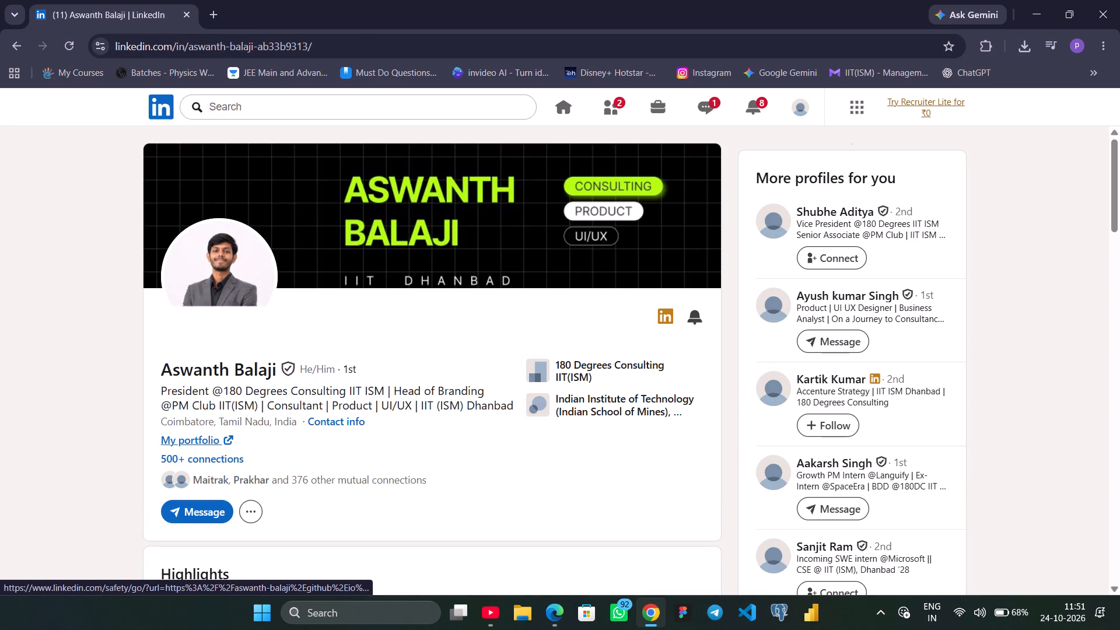
click(141, 16)
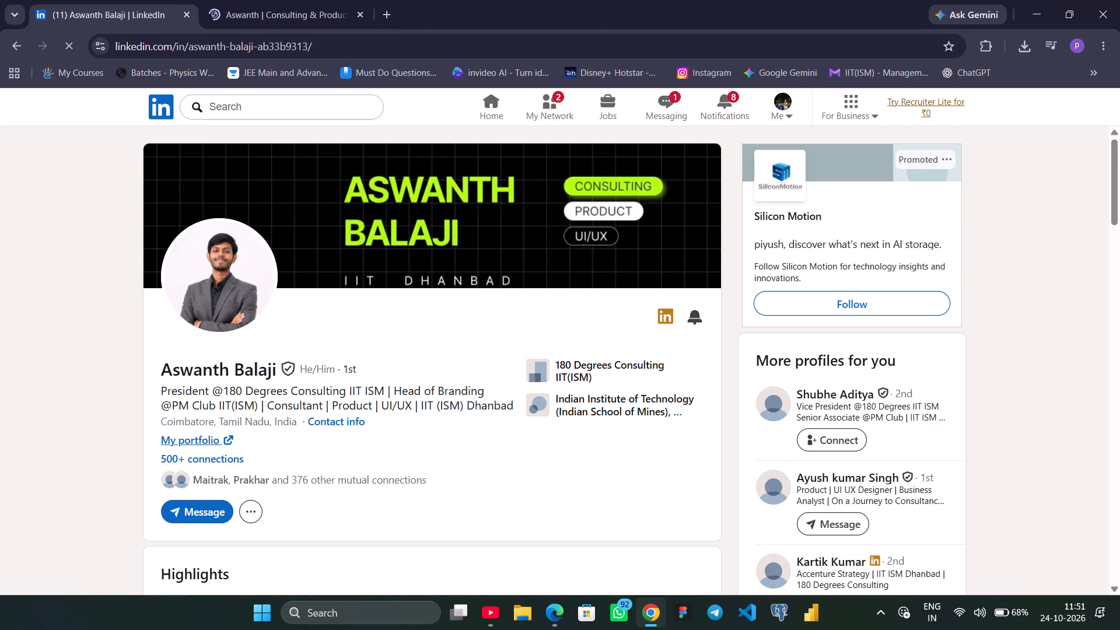
scroll(398, 387, down, 7)
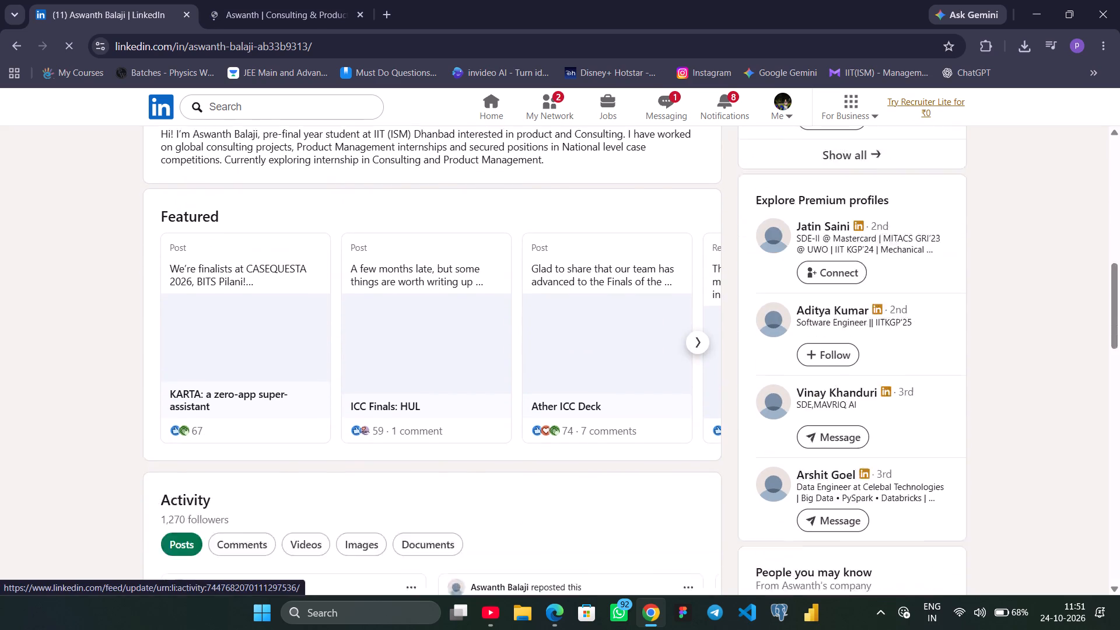
scroll(398, 387, down, 6)
scroll(398, 387, up, 5)
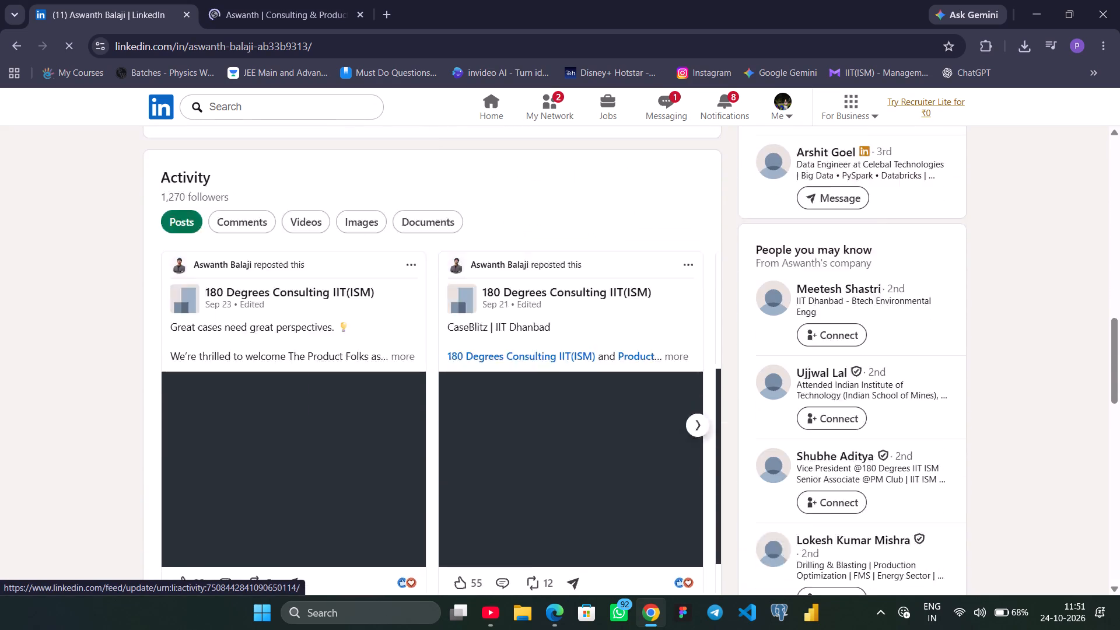
scroll(398, 387, up, 11)
Check the portfolio website for content by looking through its whole page.
click(285, 9)
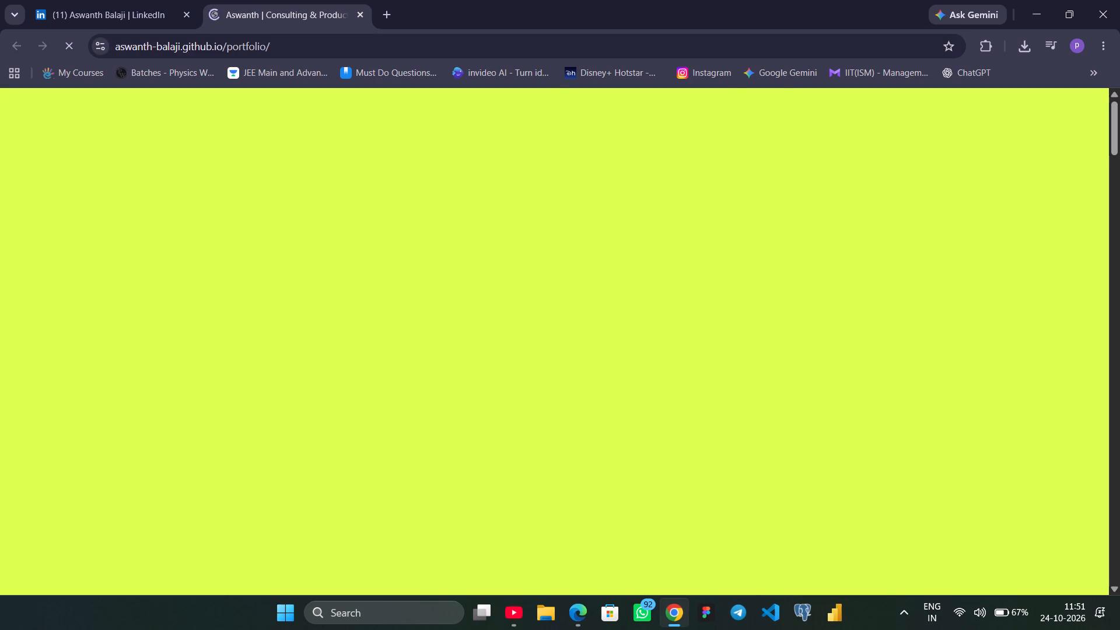
click(101, 1)
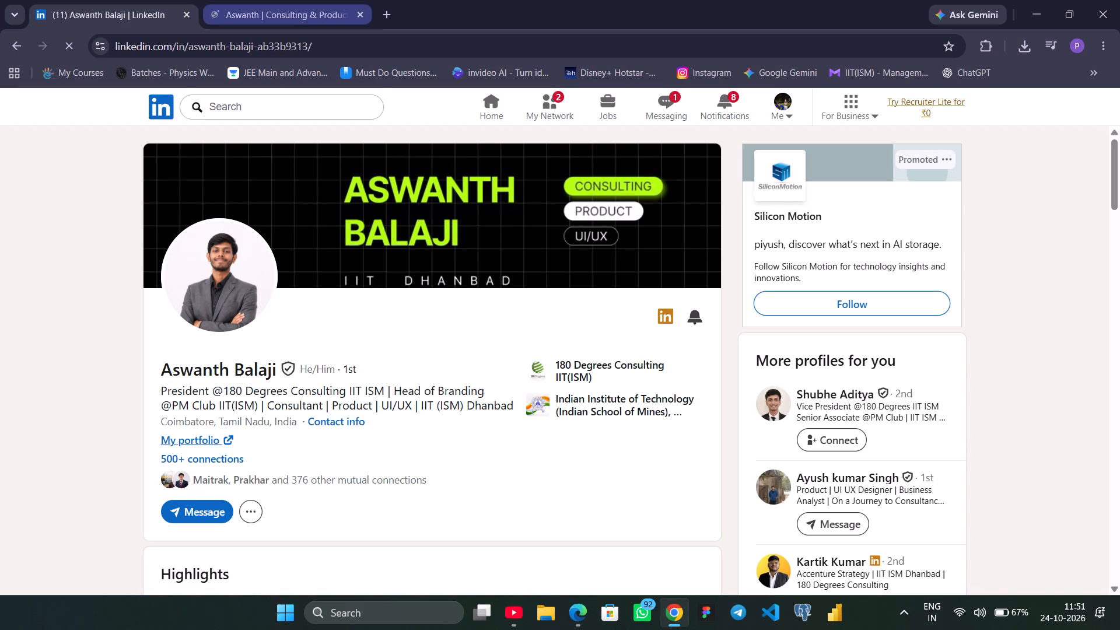
click(270, 9)
click(140, 10)
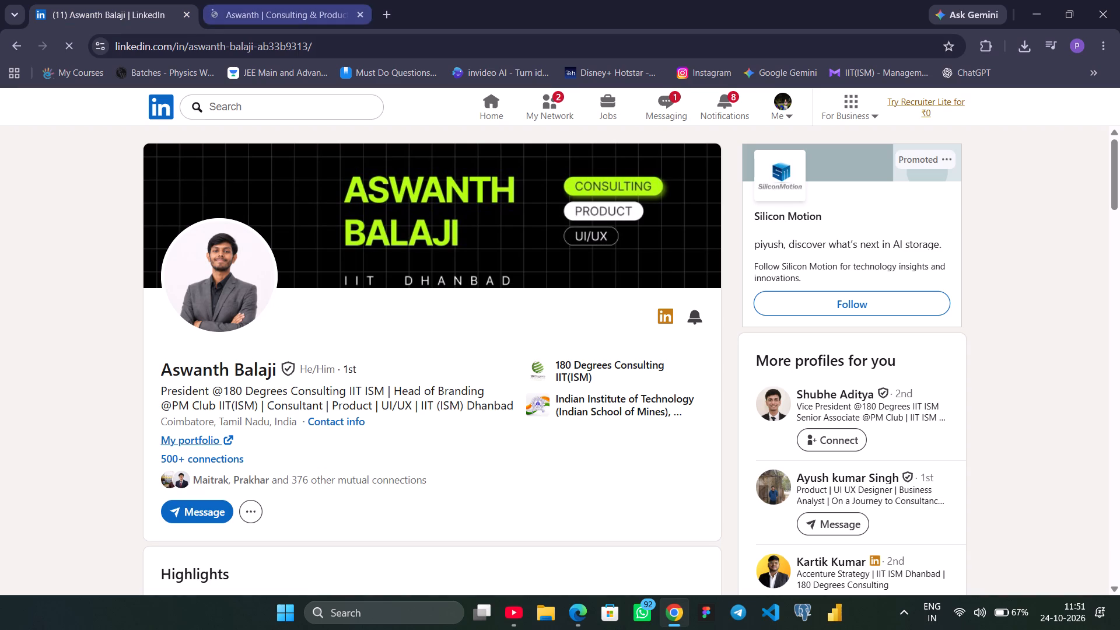
click(286, 24)
scroll(640, 567, down, 13)
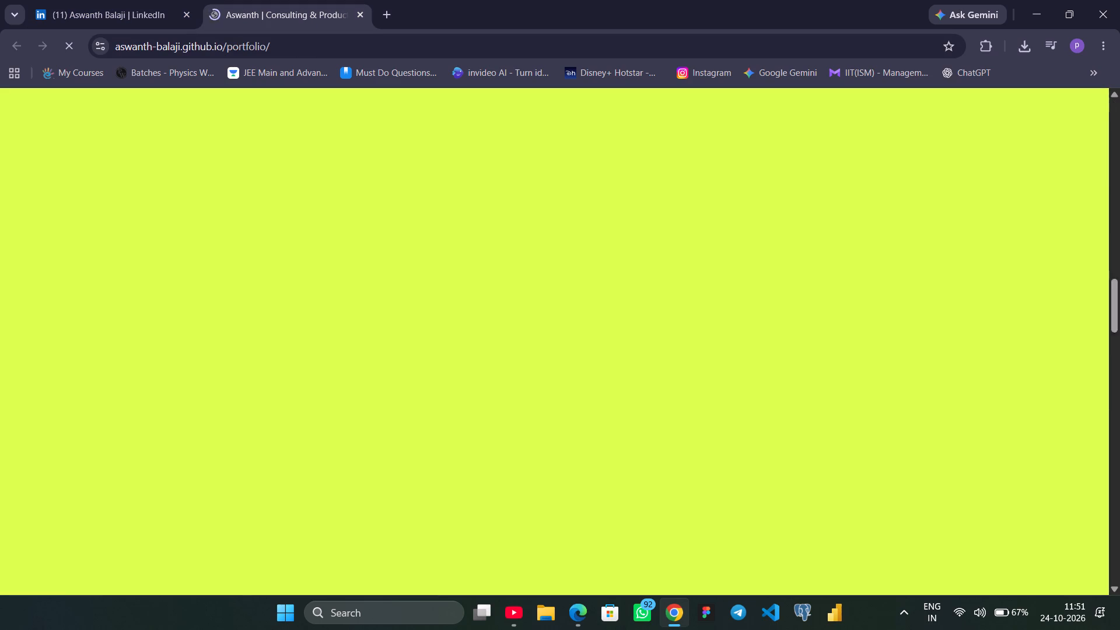
scroll(640, 567, down, 9)
scroll(640, 567, up, 20)
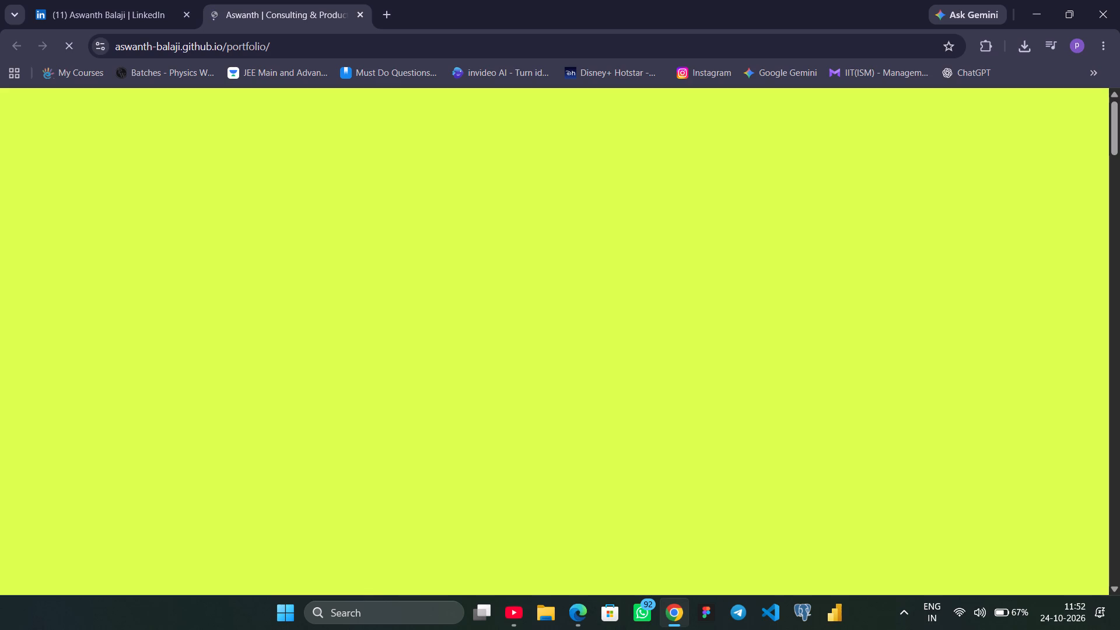
scroll(559, 387, down, 10)
scroll(559, 387, up, 16)
Examine the LinkedIn profile's activity, experience and education sections.
click(66, 1)
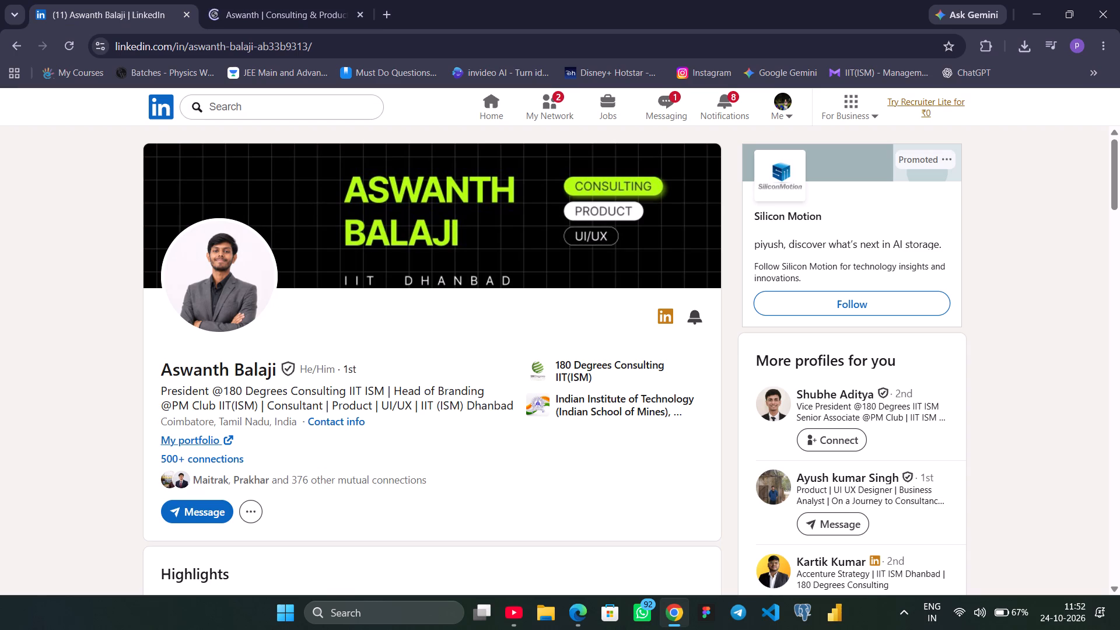
scroll(352, 362, down, 9)
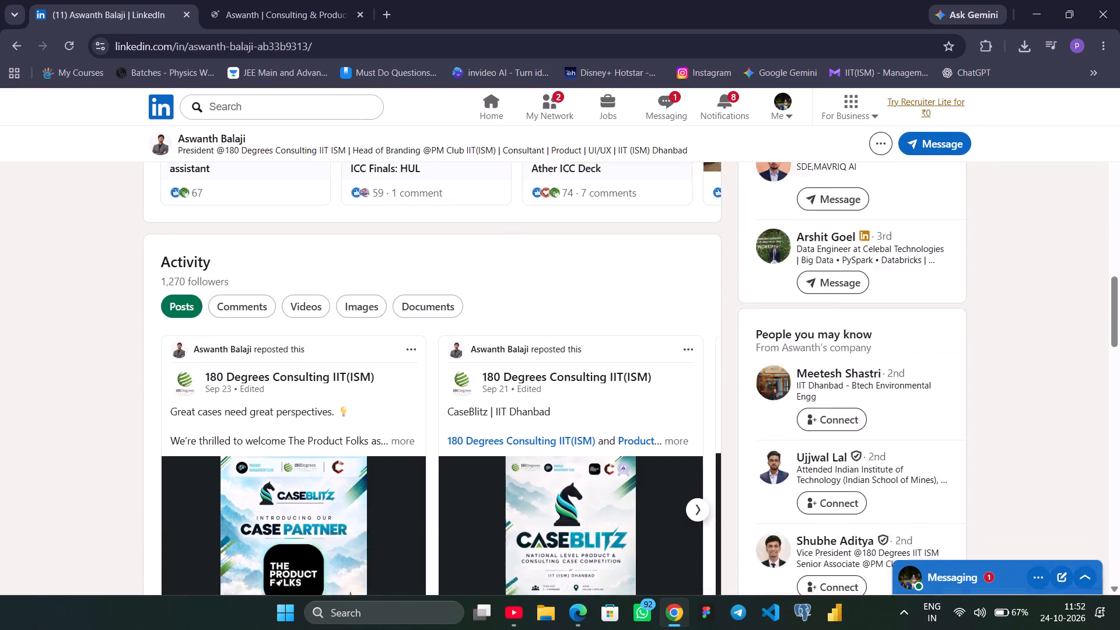
scroll(352, 362, down, 6)
scroll(441, 529, down, 1)
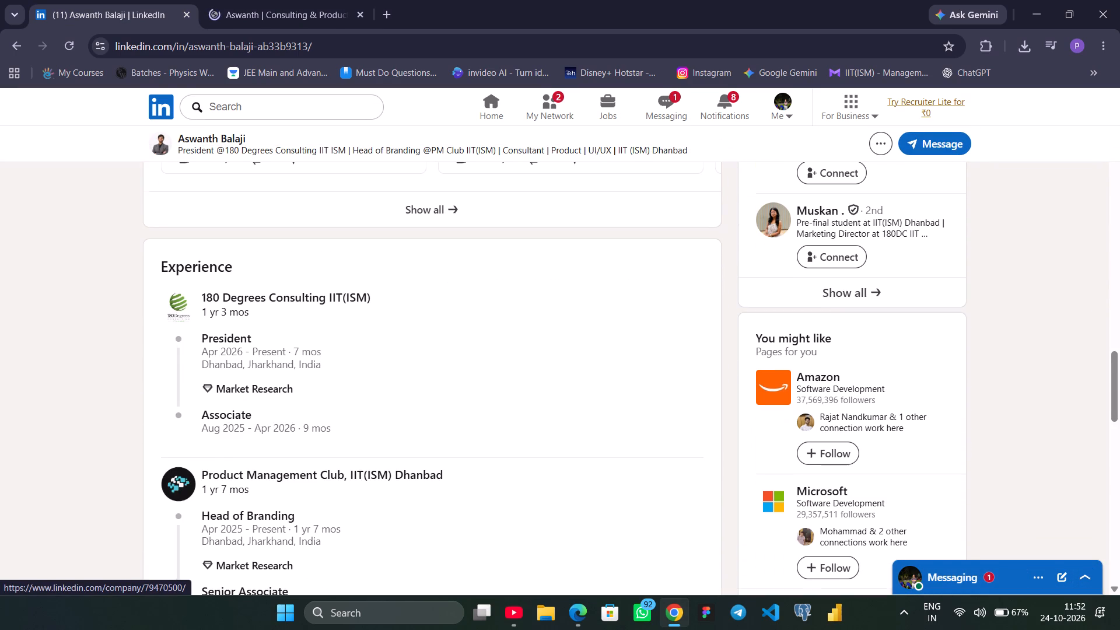
scroll(441, 529, down, 5)
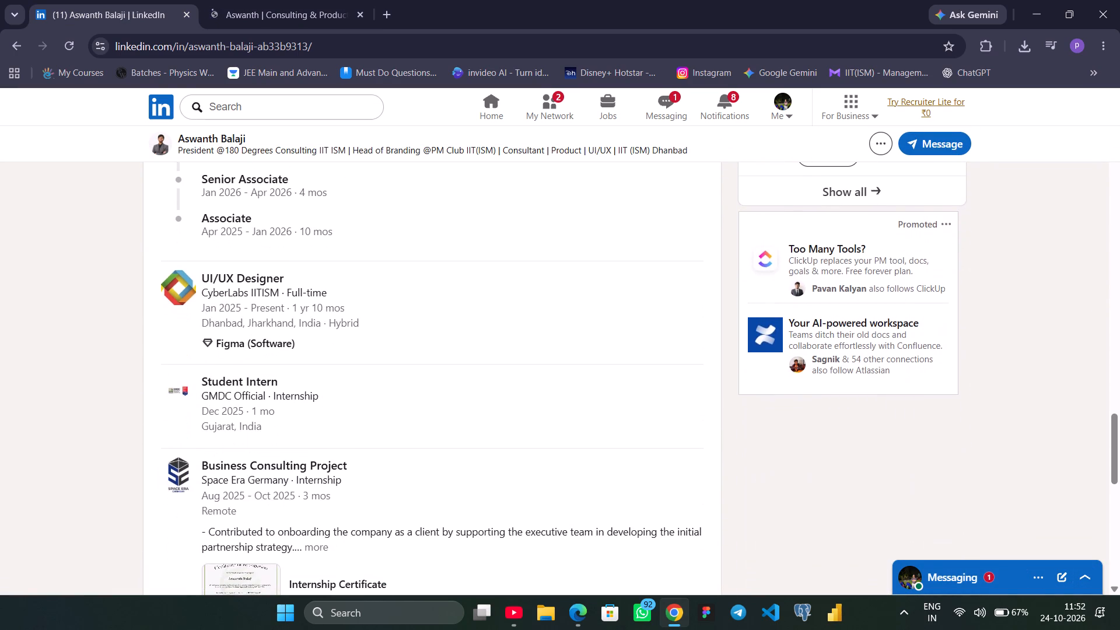
scroll(441, 529, down, 3)
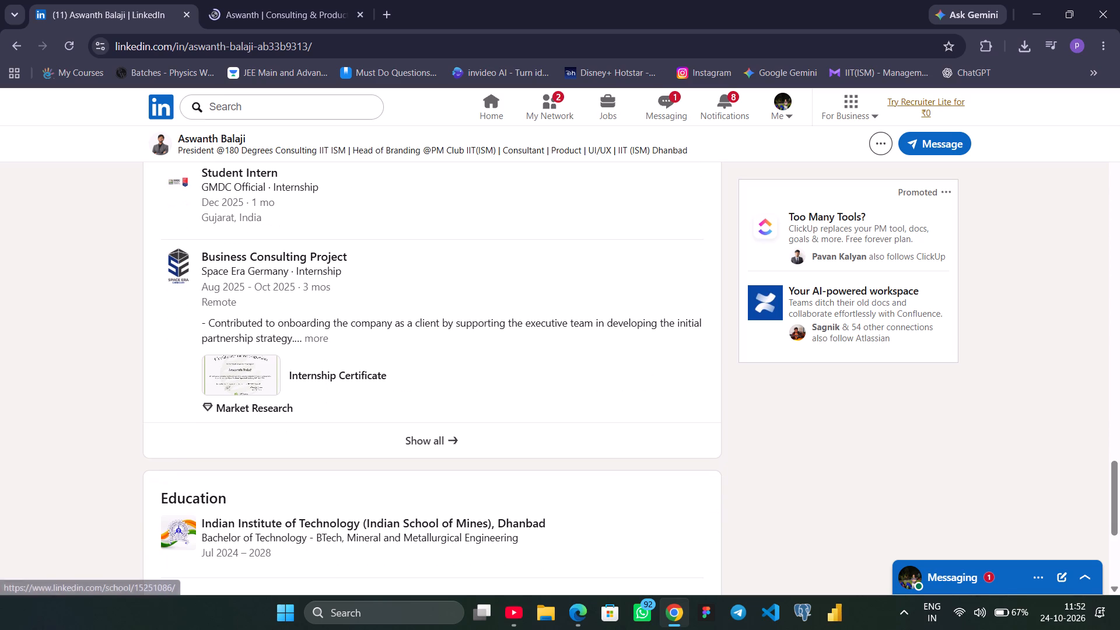
scroll(441, 529, down, 2)
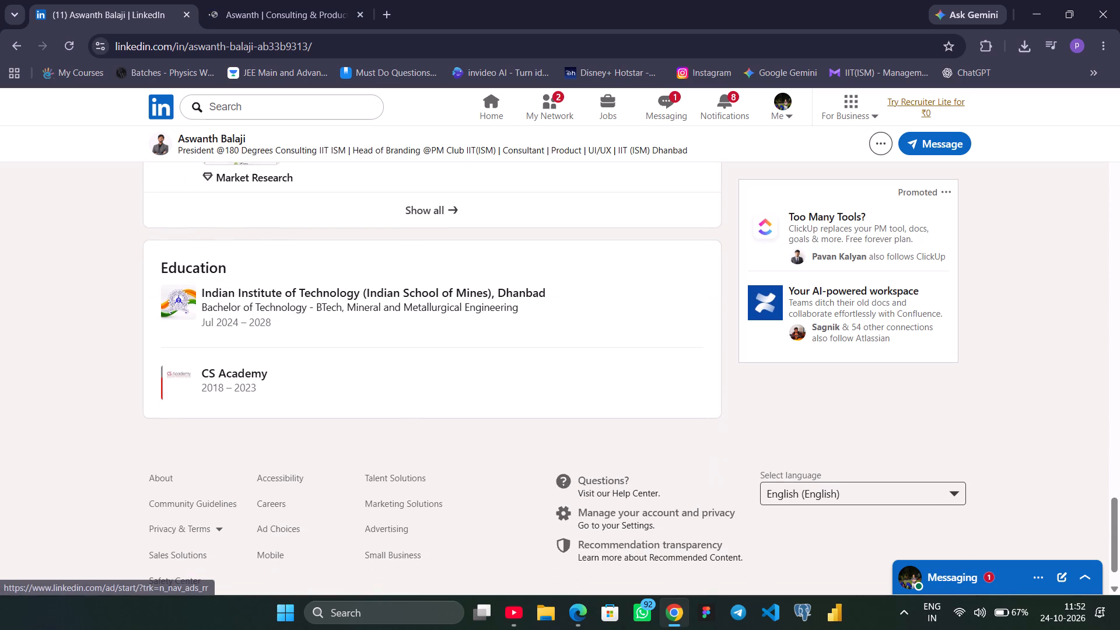
scroll(441, 529, up, 17)
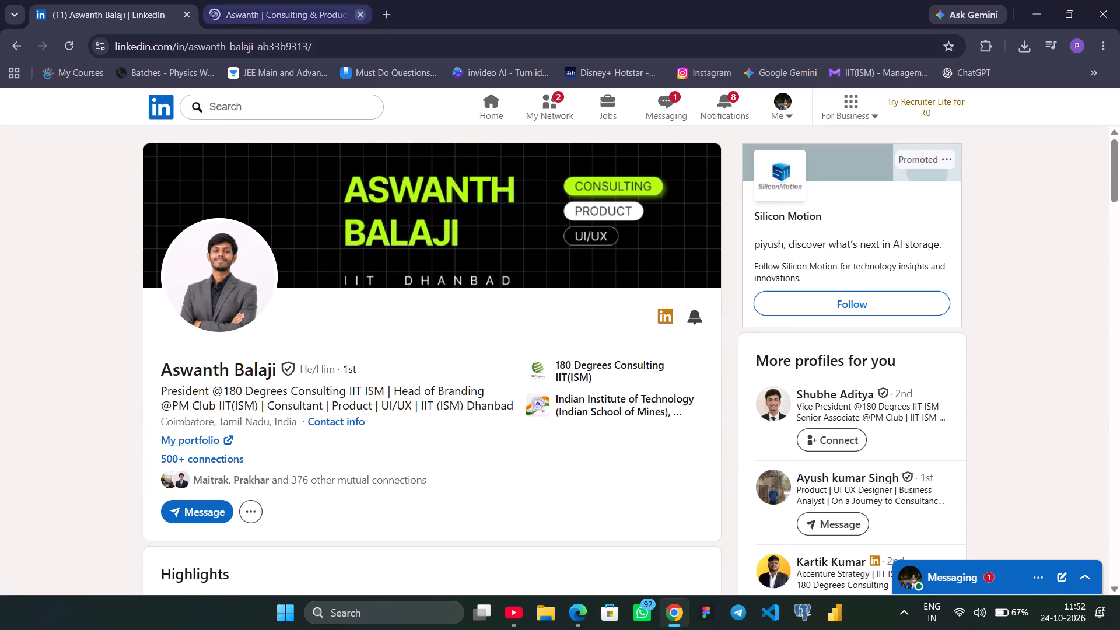
Recheck the portfolio website, and read the LinkedIn profile's About and Featured sections.
click(313, 6)
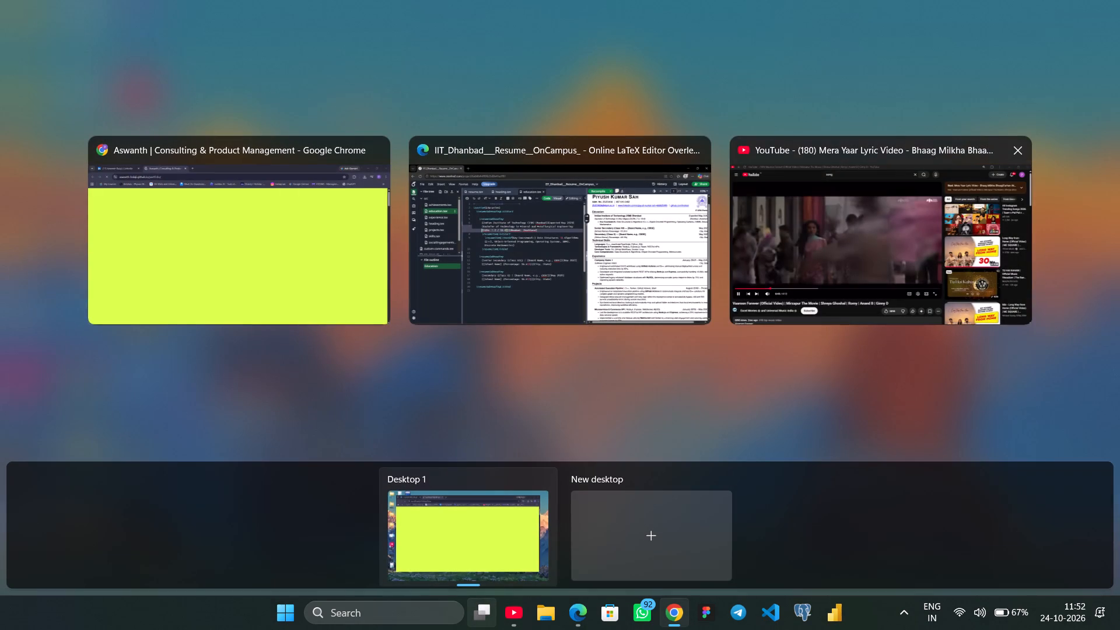
click(253, 261)
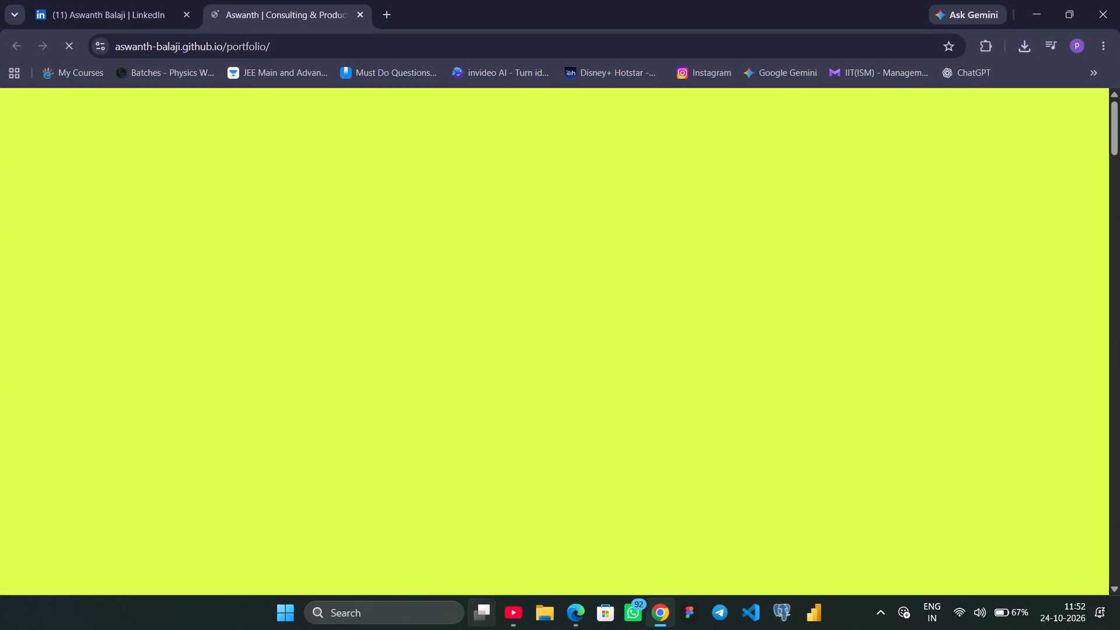
click(110, 12)
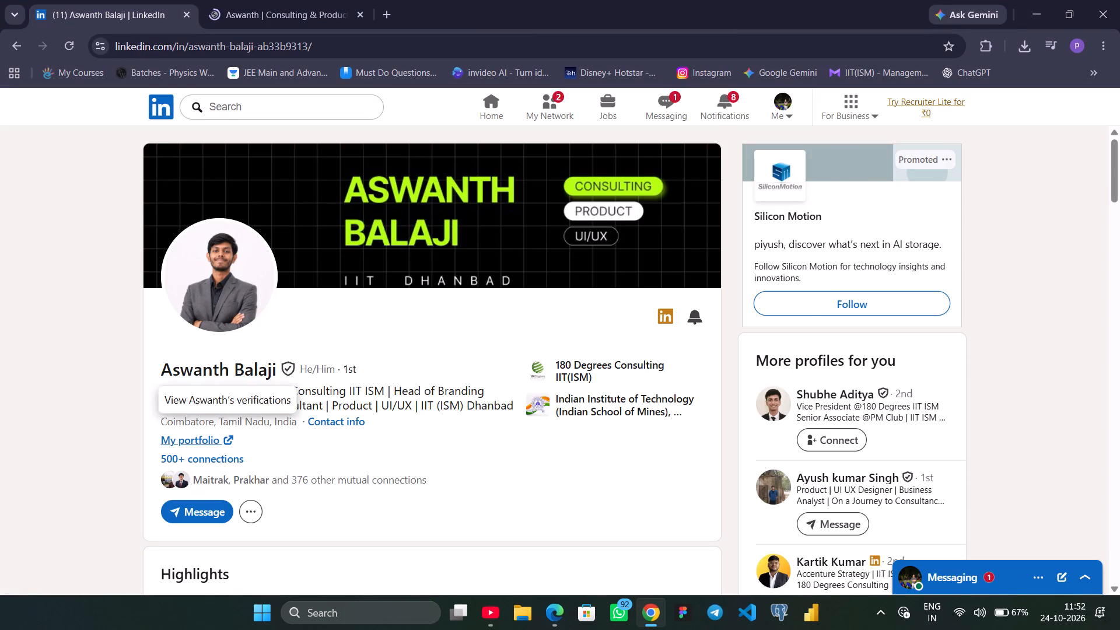
scroll(303, 462, down, 5)
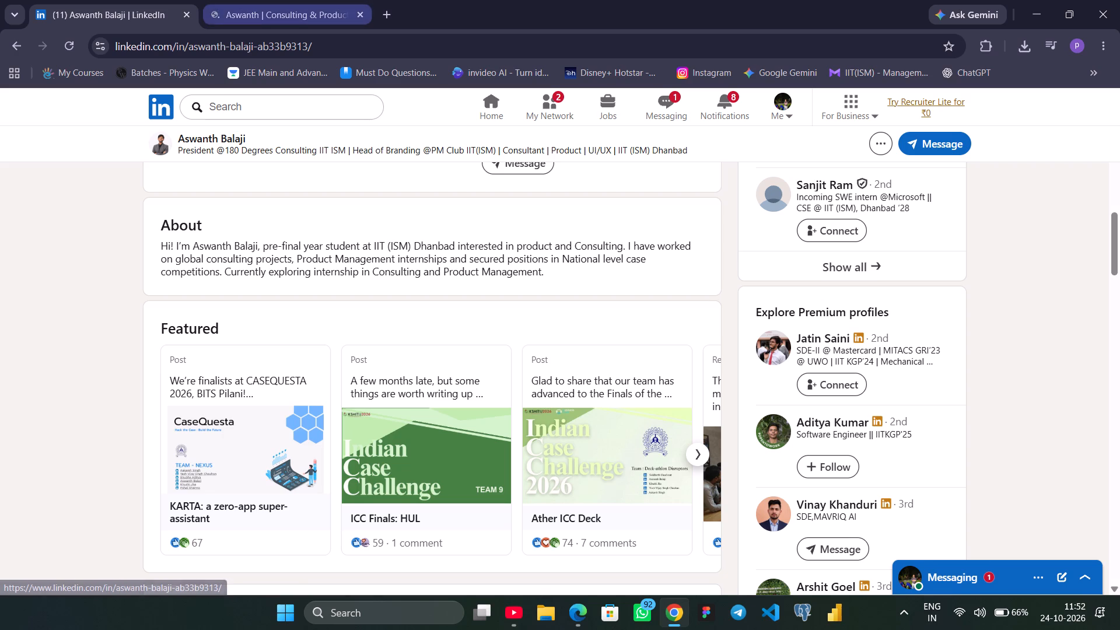
Look through the portfolio website once more and close it, returning to the LinkedIn profile.
click(302, 4)
scroll(428, 390, up, 6)
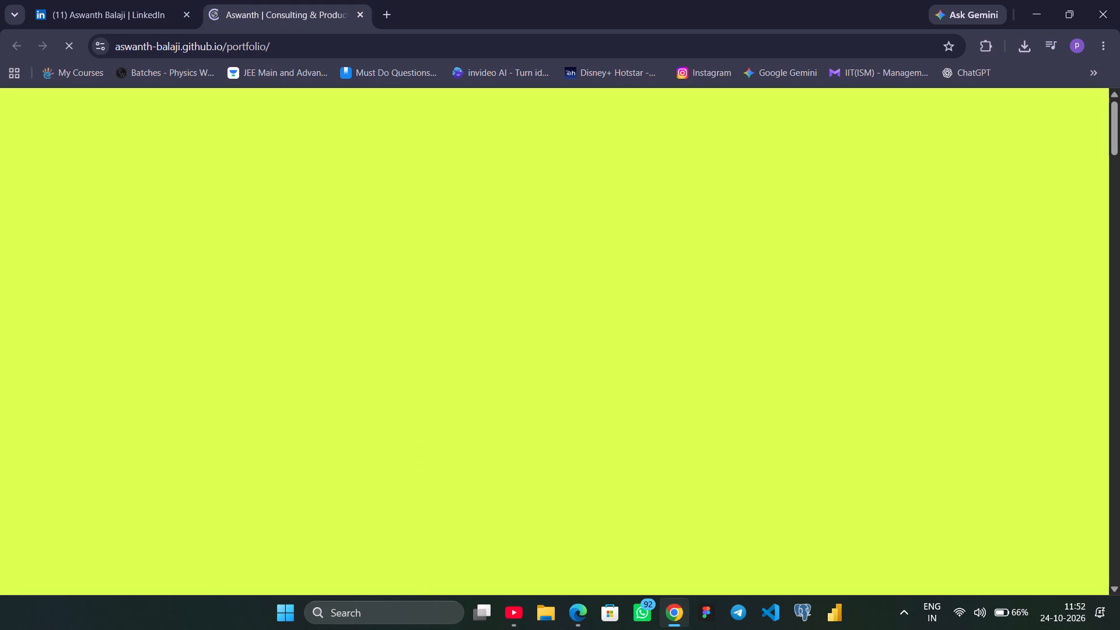
scroll(428, 390, down, 7)
scroll(428, 390, down, 17)
scroll(428, 390, up, 20)
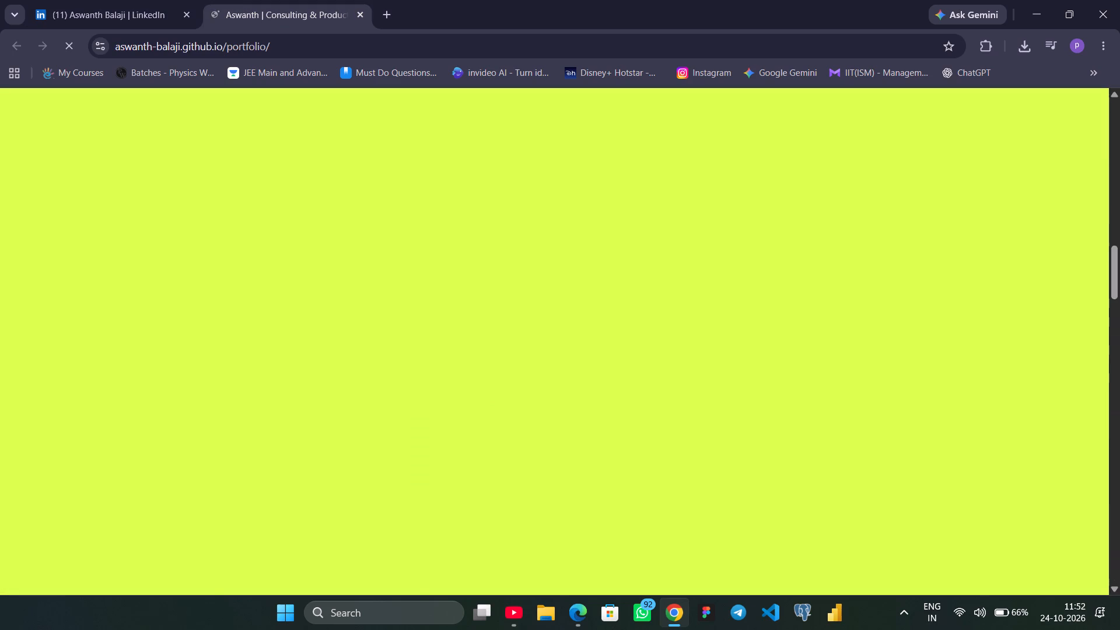
scroll(428, 390, up, 15)
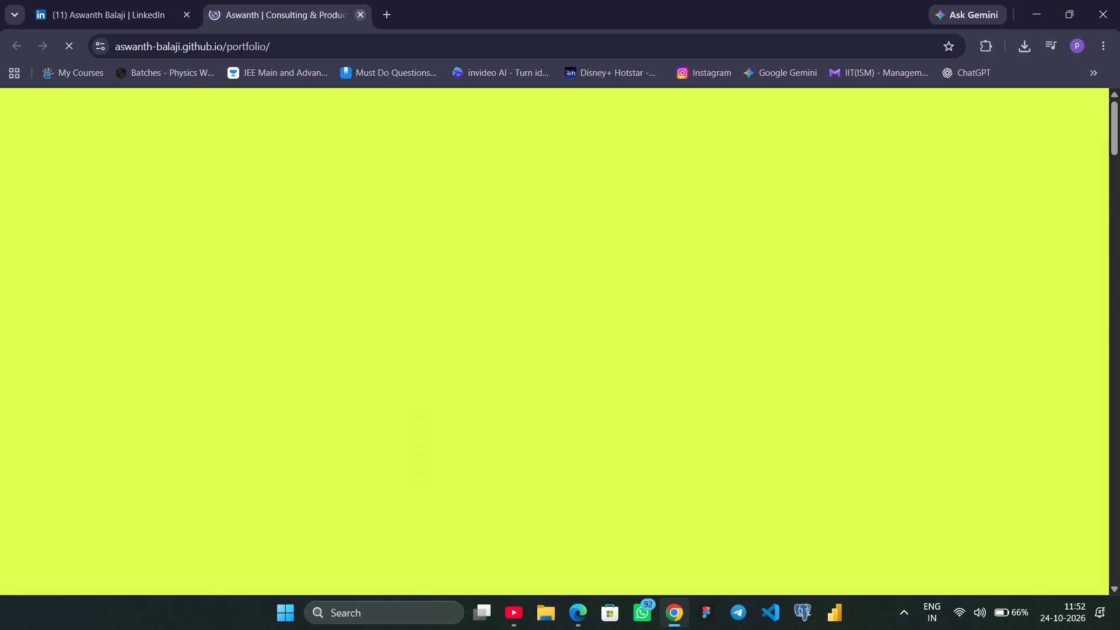
click(362, 16)
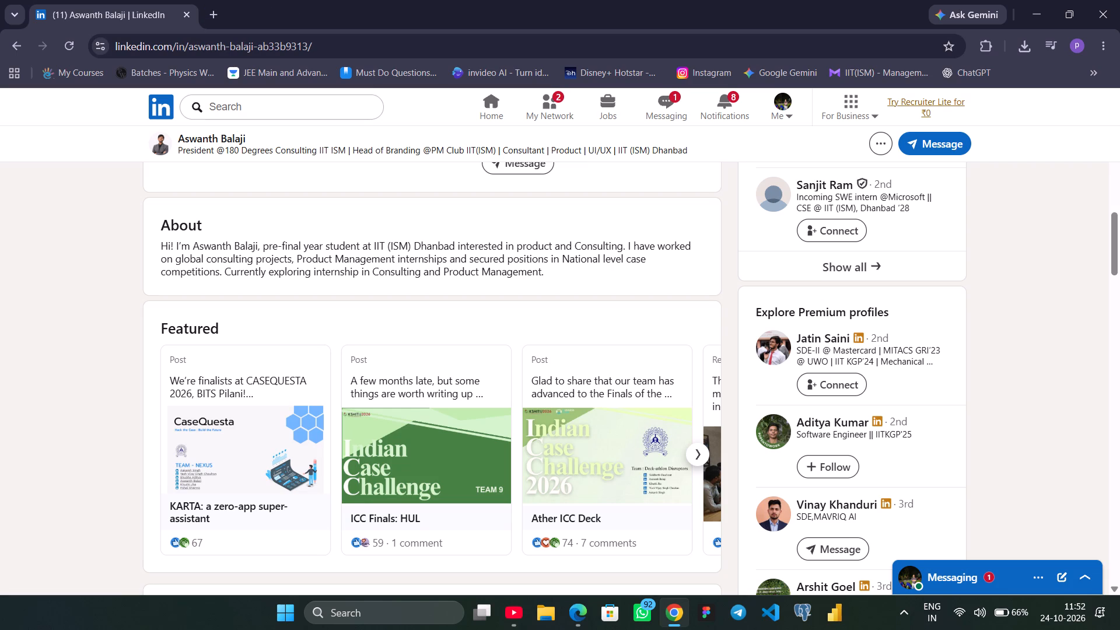
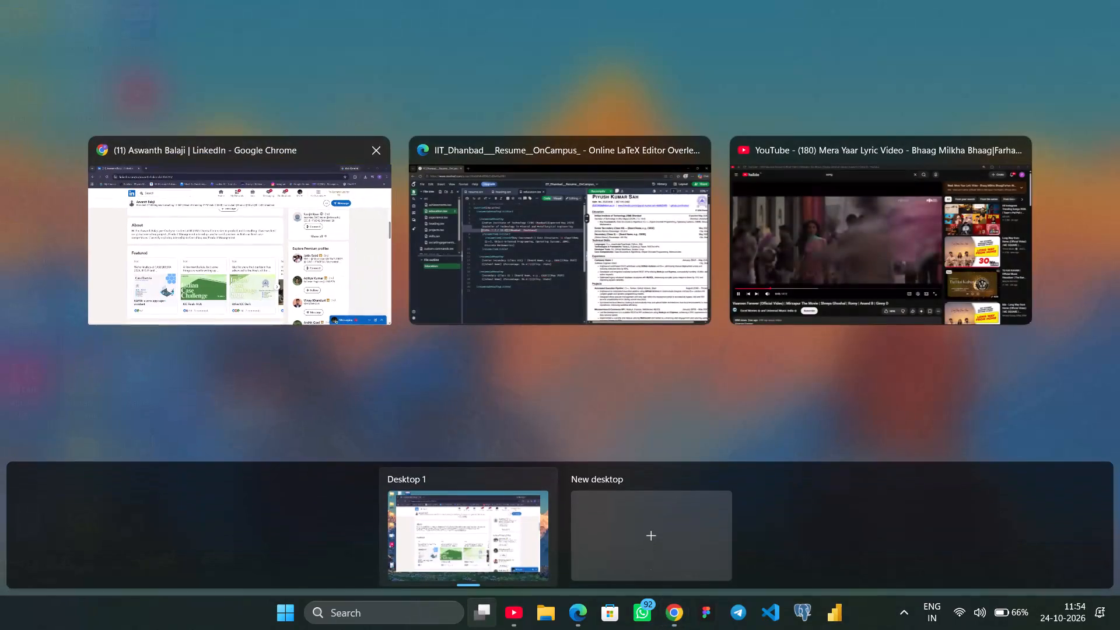
Switch to the resume project in Overleaf and review the whole compiled PDF preview.
click(510, 251)
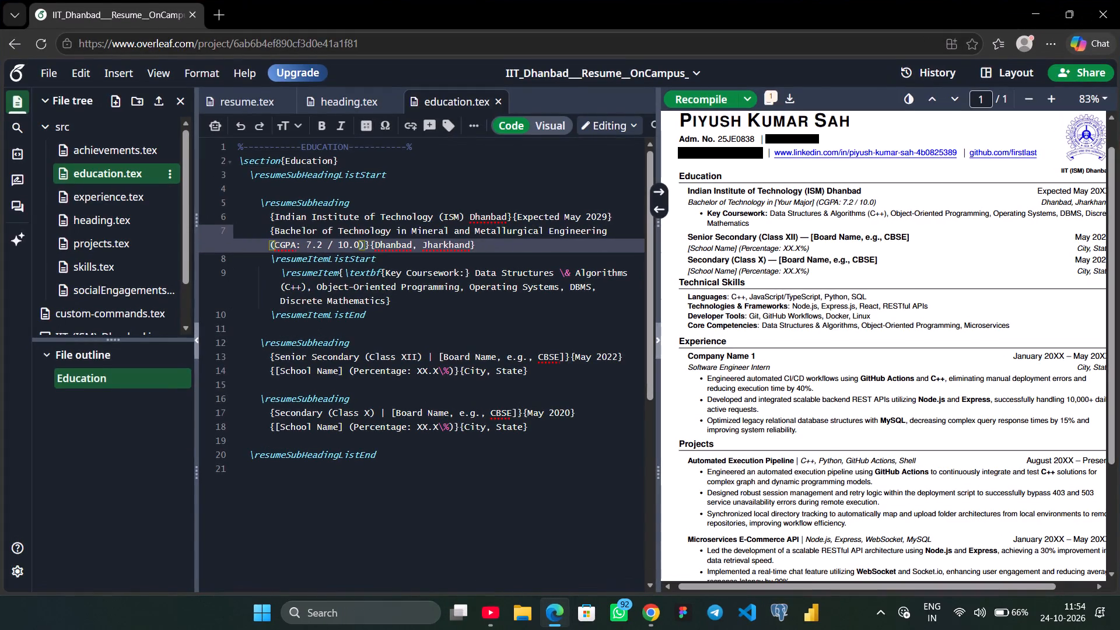
scroll(884, 324, left, 1)
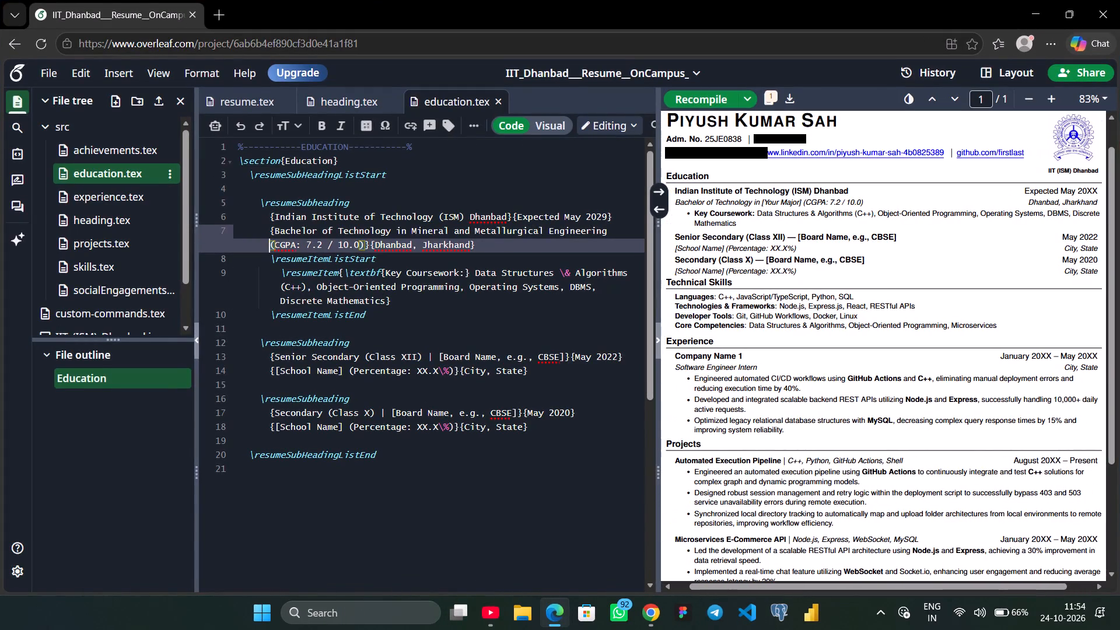
scroll(884, 324, left, 1)
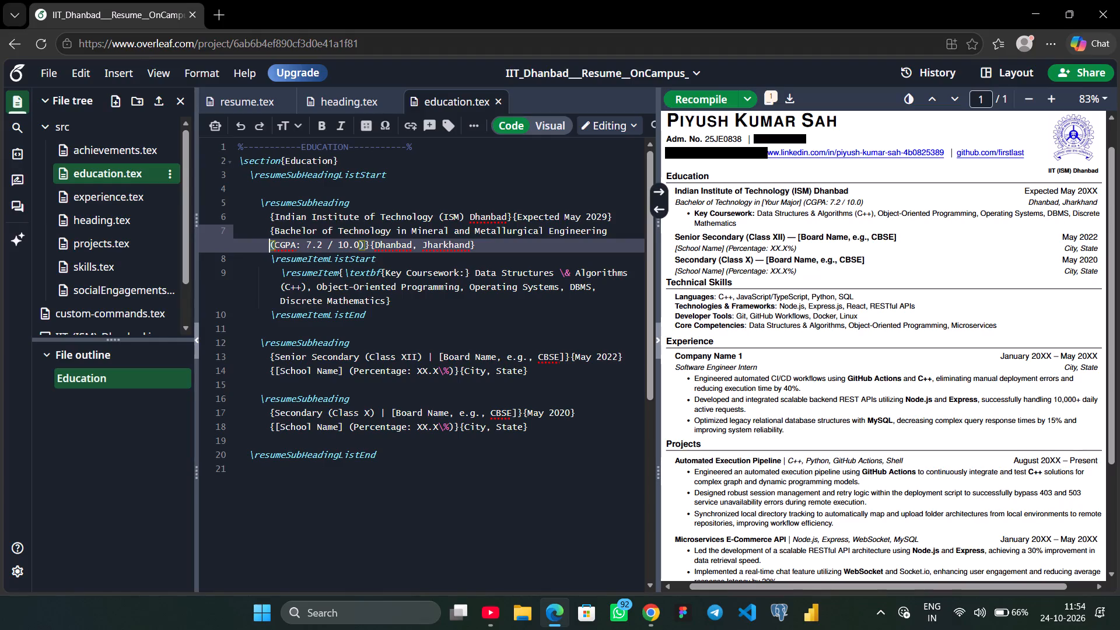
scroll(884, 324, down, 2)
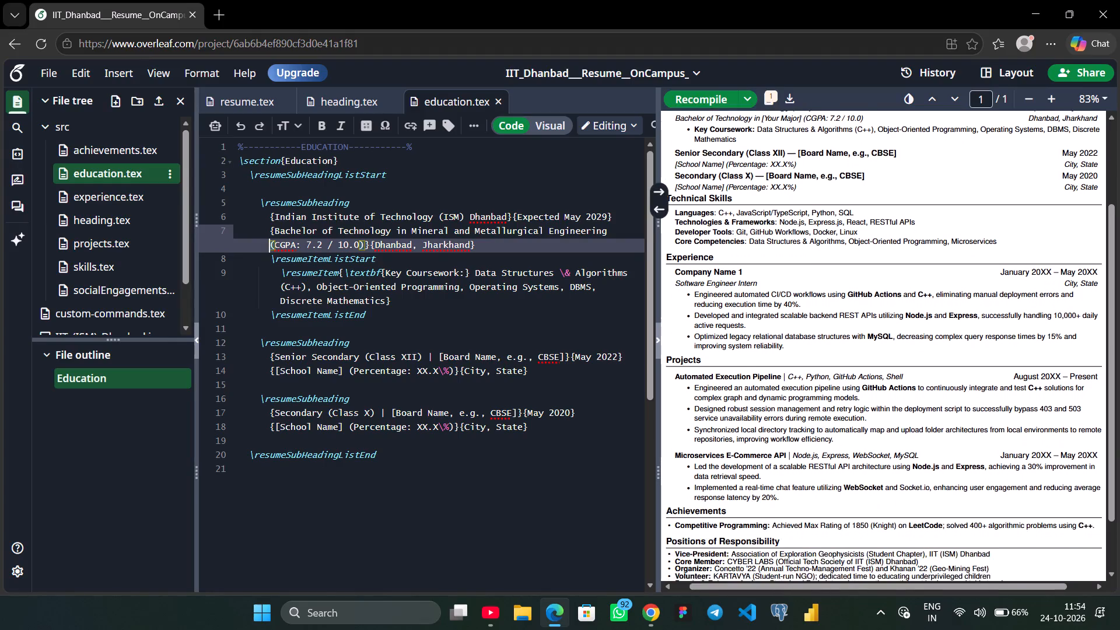
scroll(884, 324, down, 3)
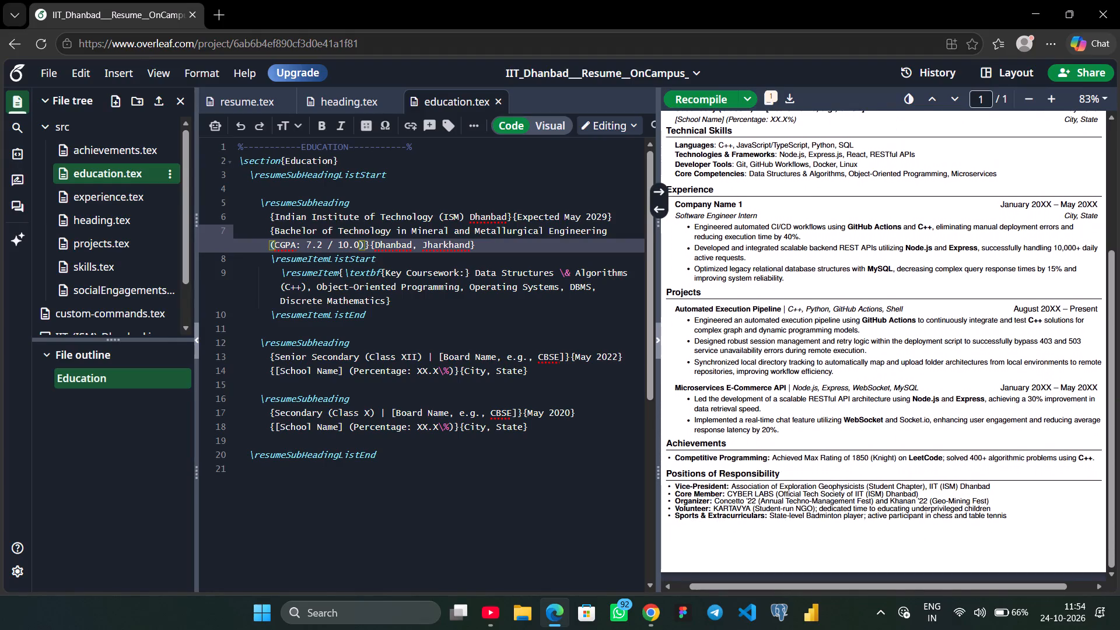
scroll(884, 324, up, 3)
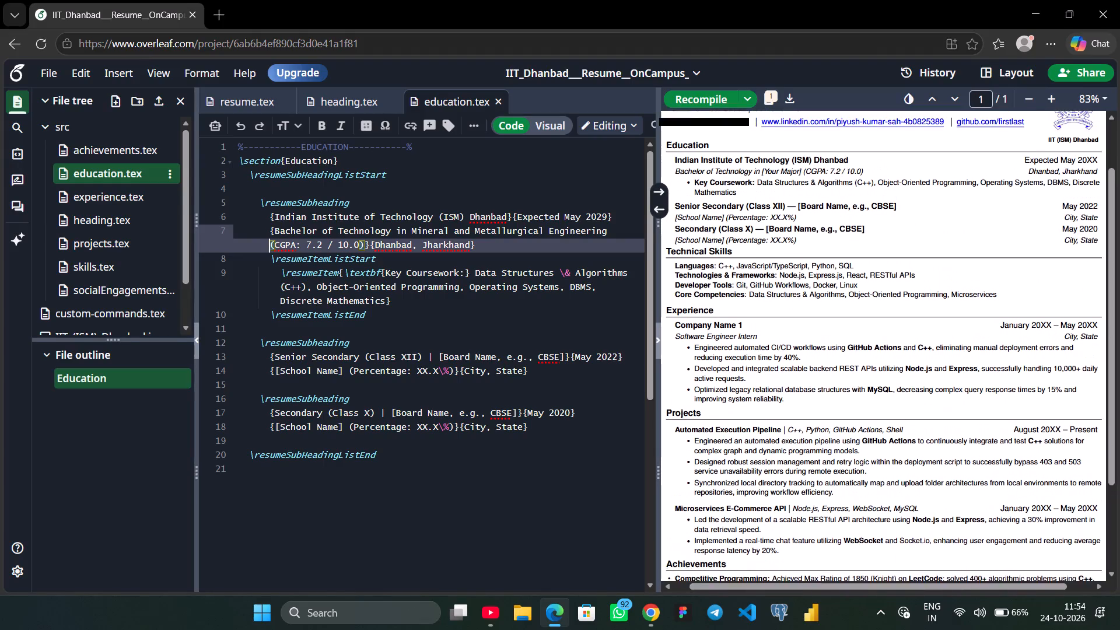
scroll(884, 324, up, 3)
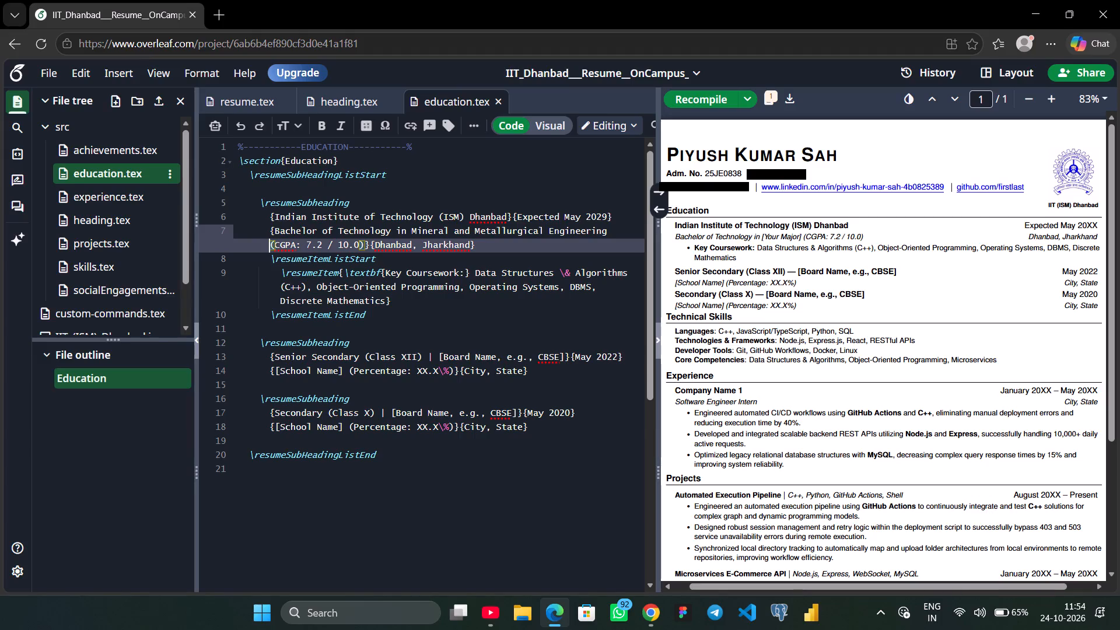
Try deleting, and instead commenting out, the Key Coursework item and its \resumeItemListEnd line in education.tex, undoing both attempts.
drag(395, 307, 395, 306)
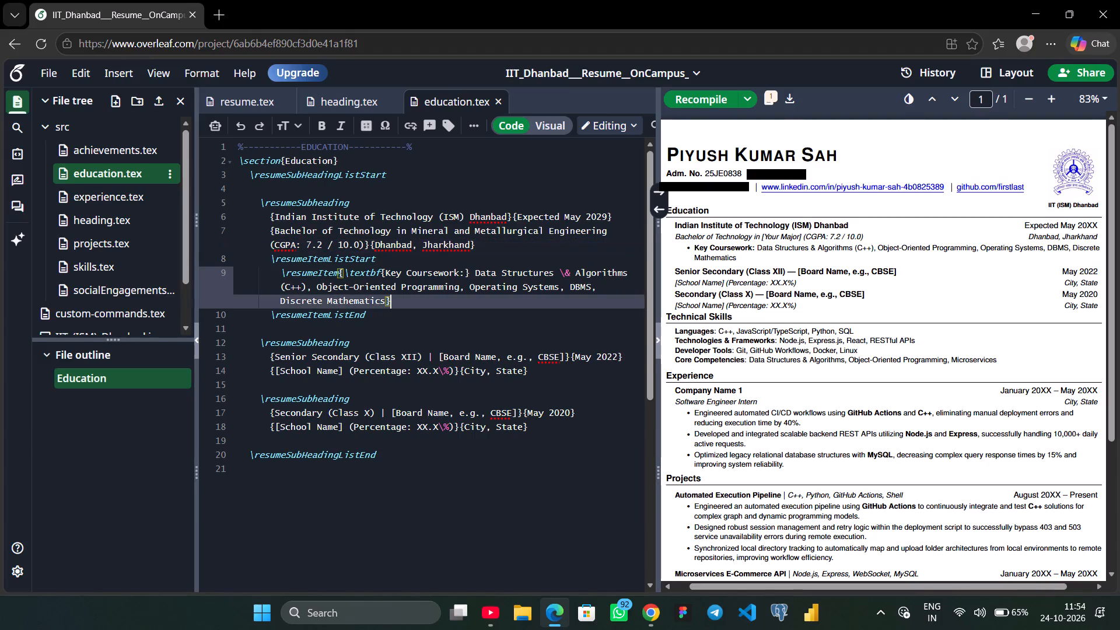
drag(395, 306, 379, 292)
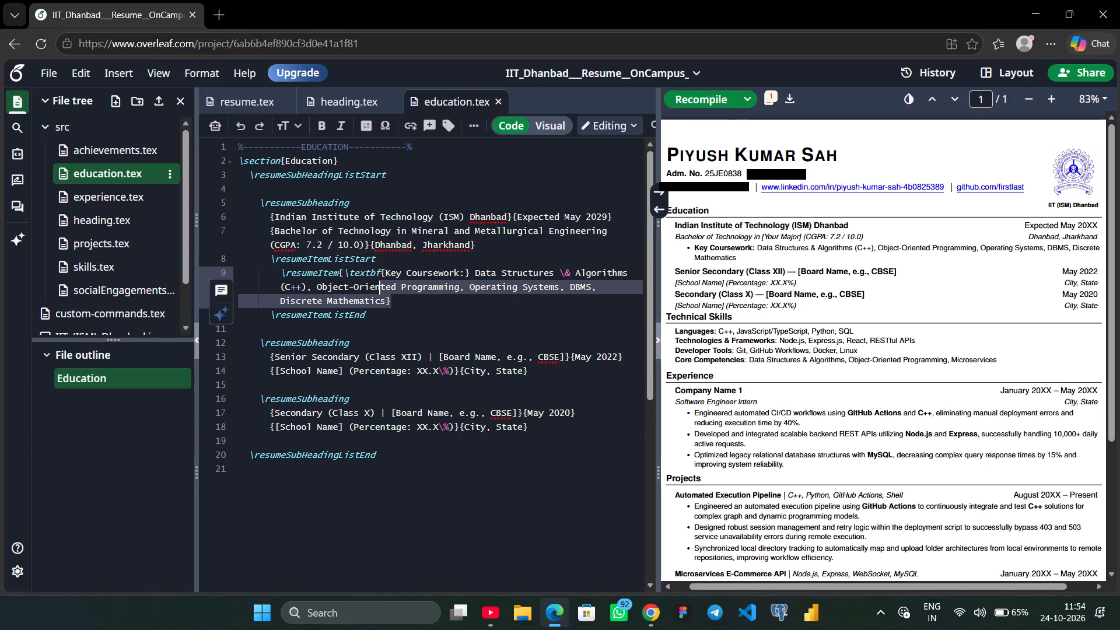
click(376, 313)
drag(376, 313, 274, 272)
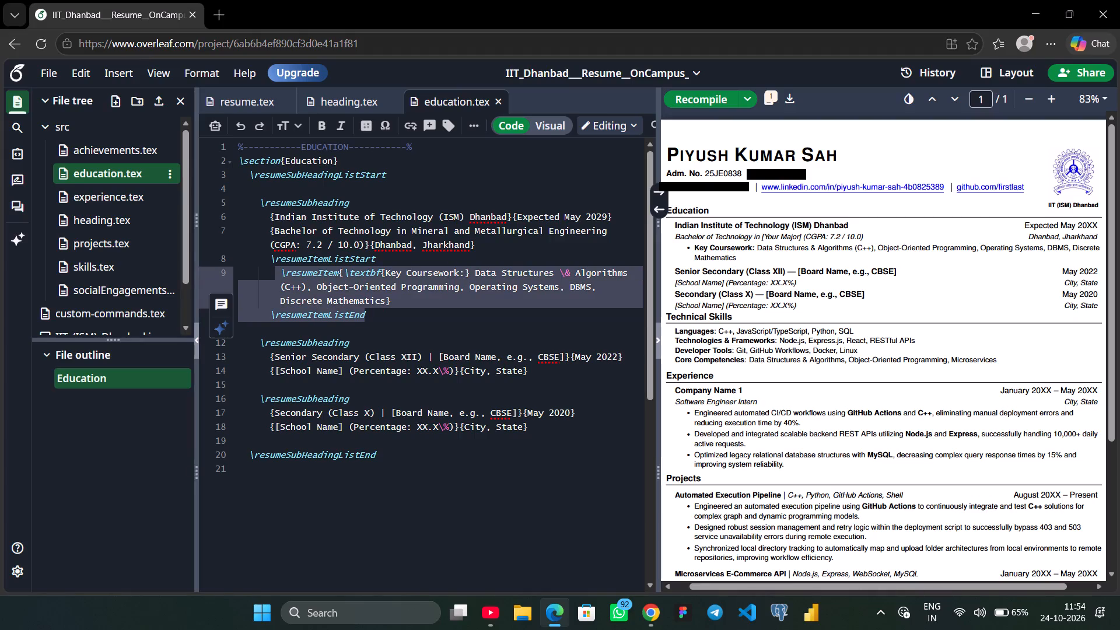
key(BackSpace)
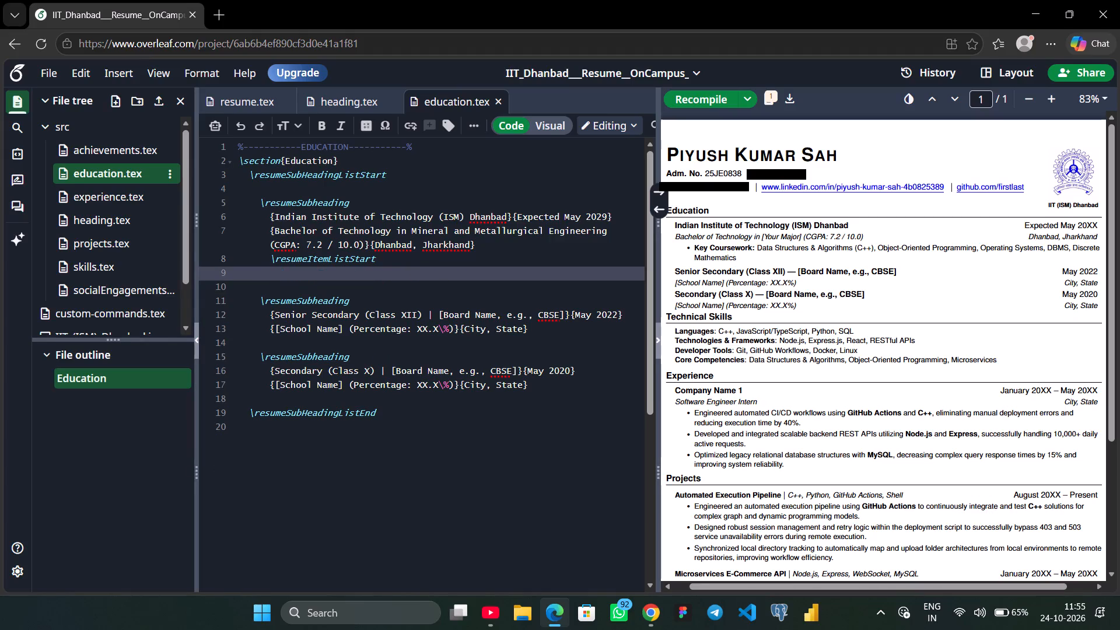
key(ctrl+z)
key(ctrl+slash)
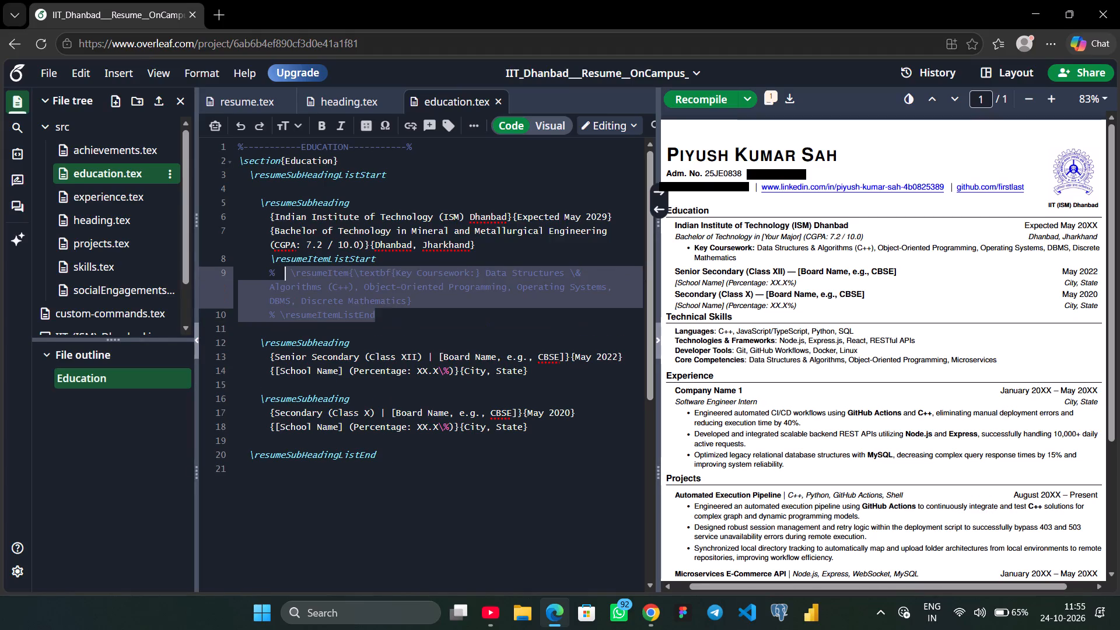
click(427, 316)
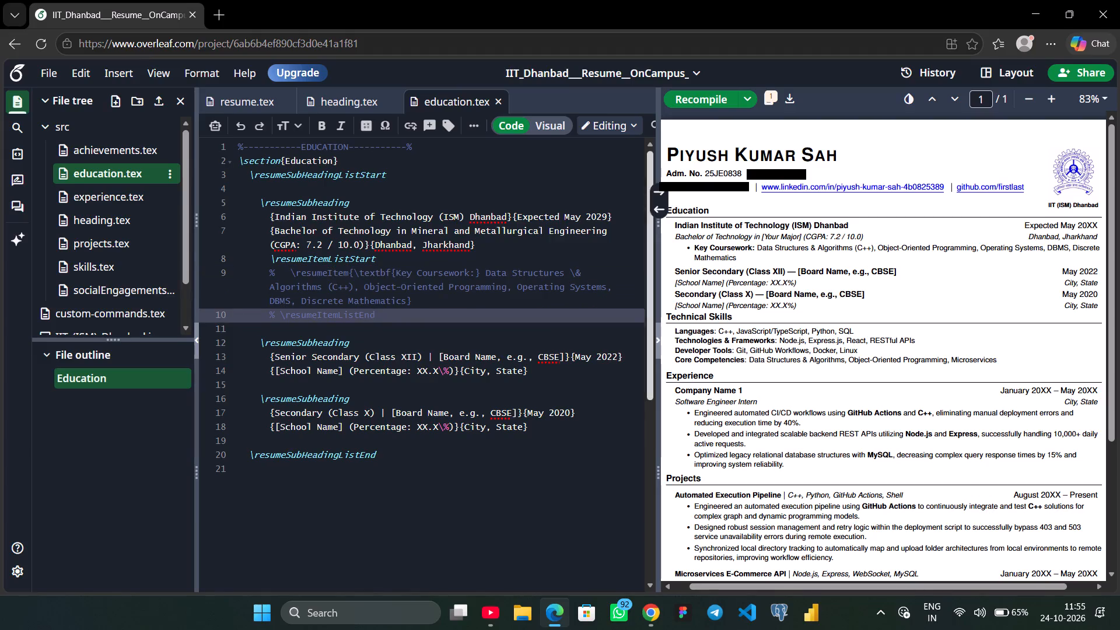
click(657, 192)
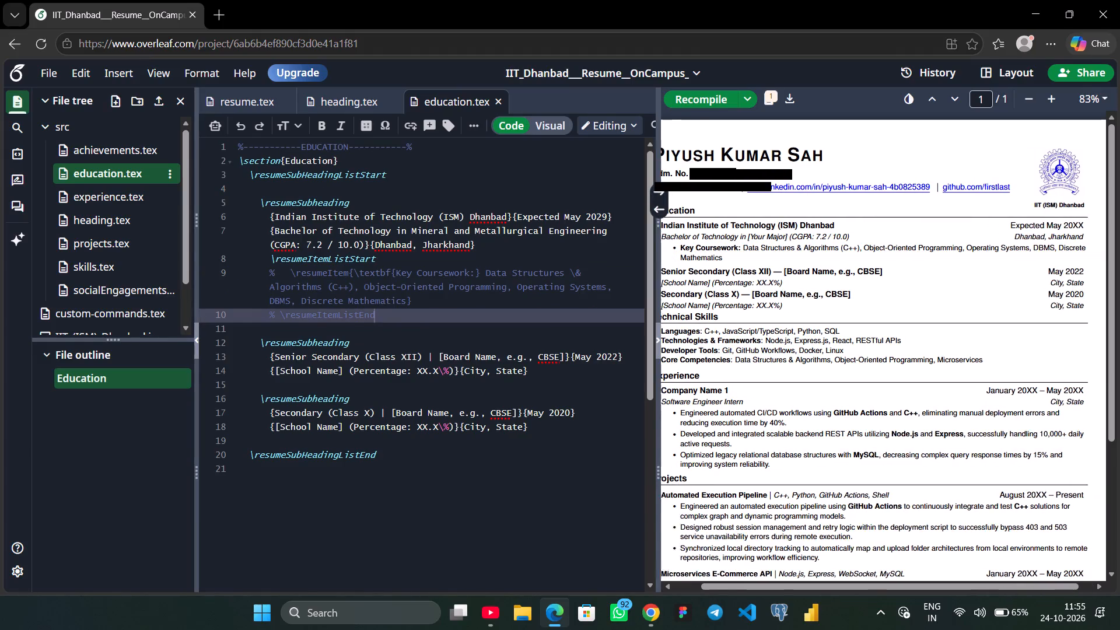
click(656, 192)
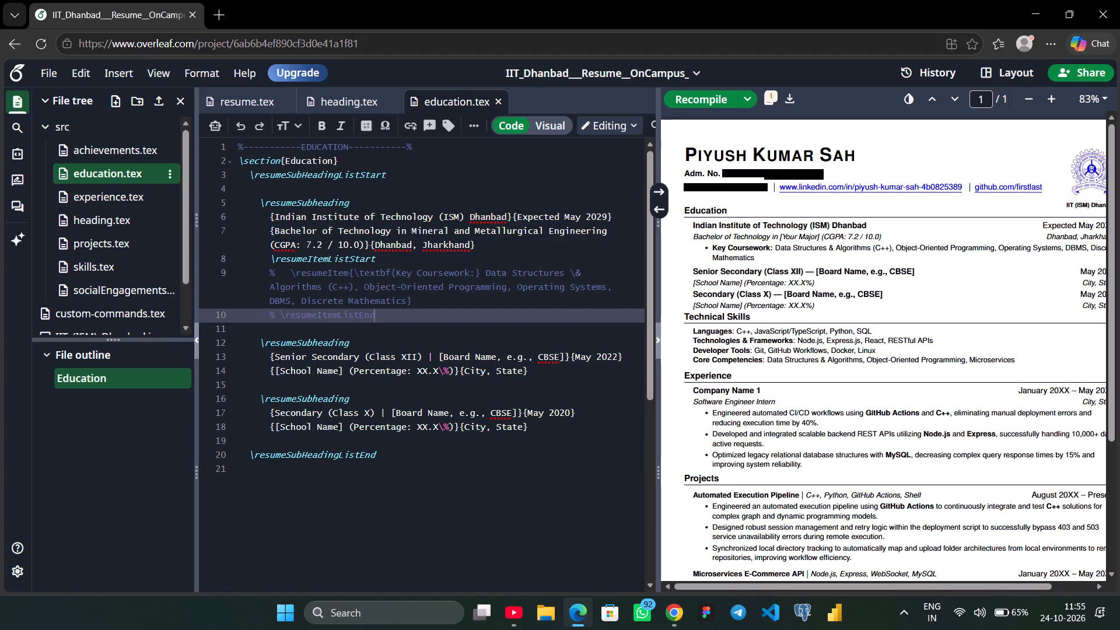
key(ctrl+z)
Delete the Key Coursework item and its \resumeItemListEnd line from the IIT Dhanbad entry in education.tex.
drag(388, 320, 276, 274)
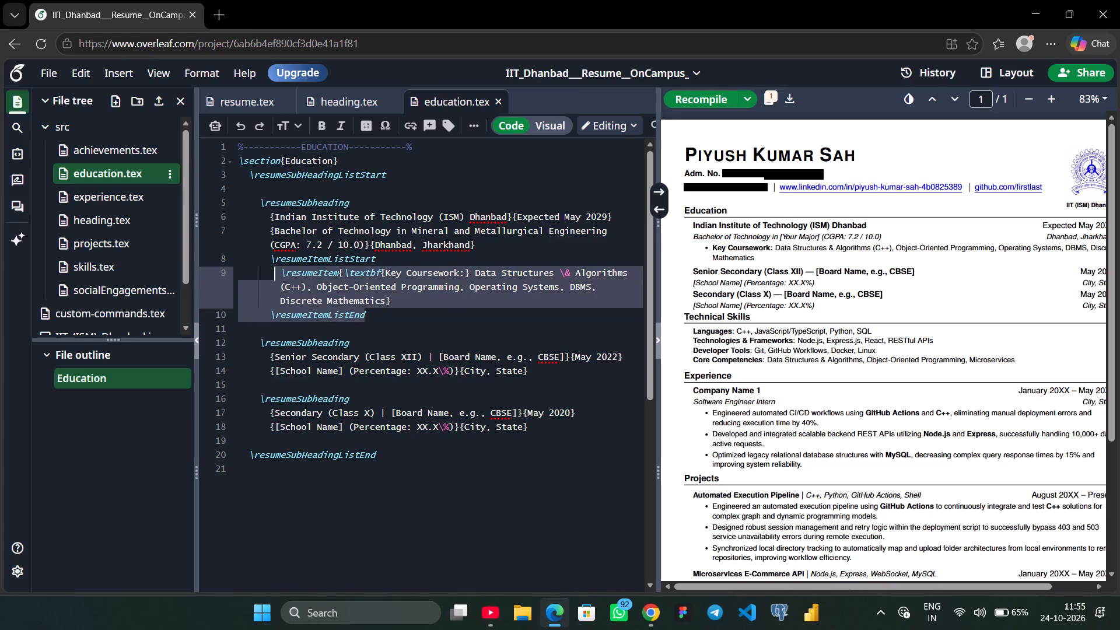
key(BackSpace)
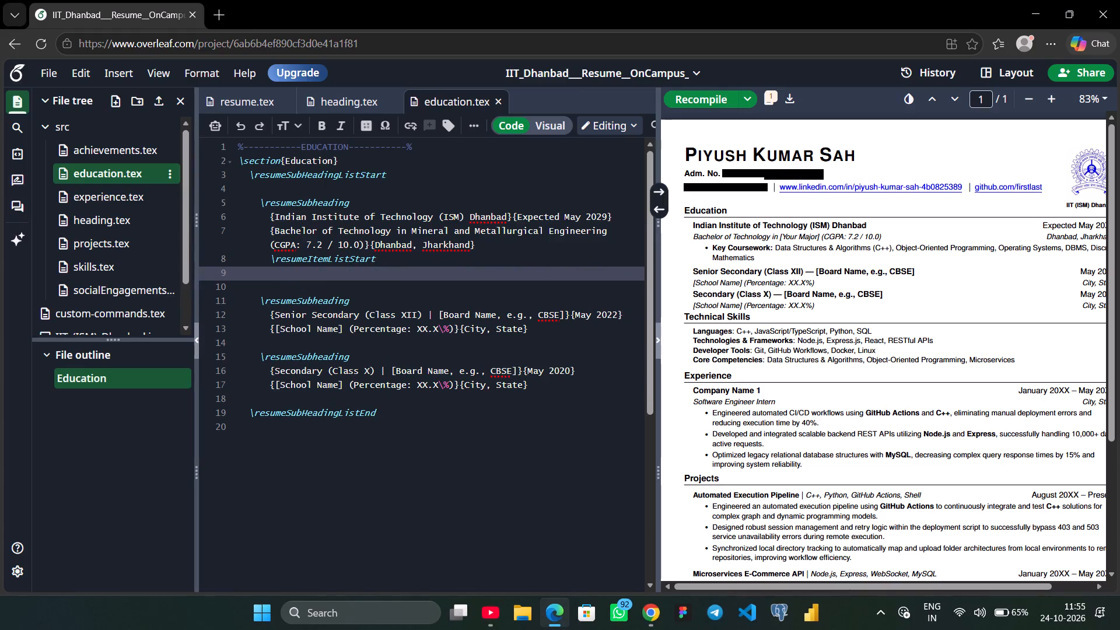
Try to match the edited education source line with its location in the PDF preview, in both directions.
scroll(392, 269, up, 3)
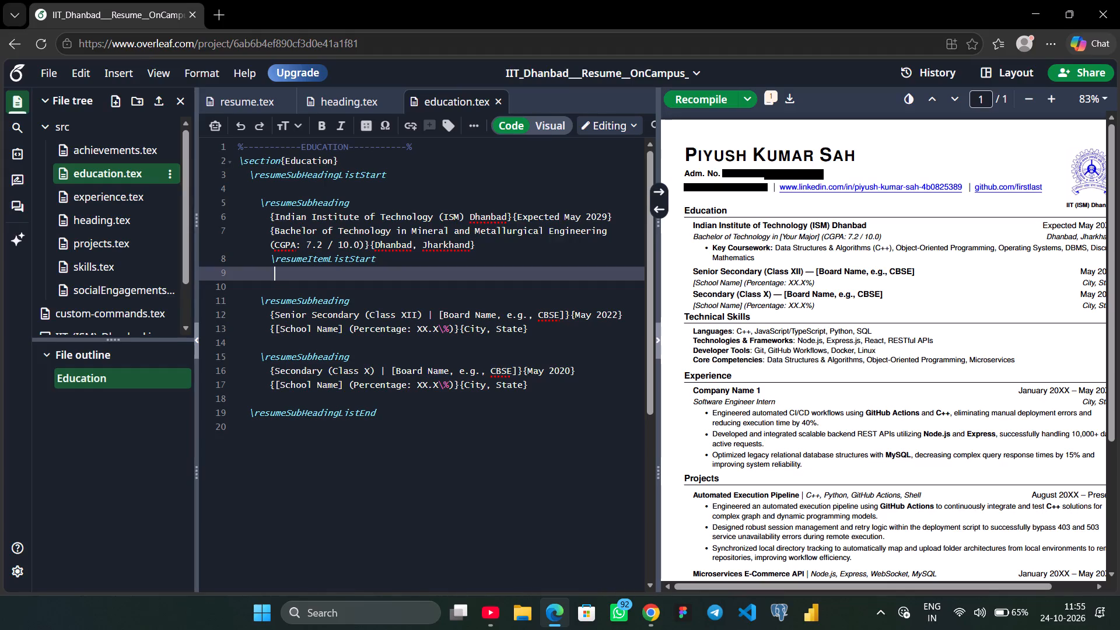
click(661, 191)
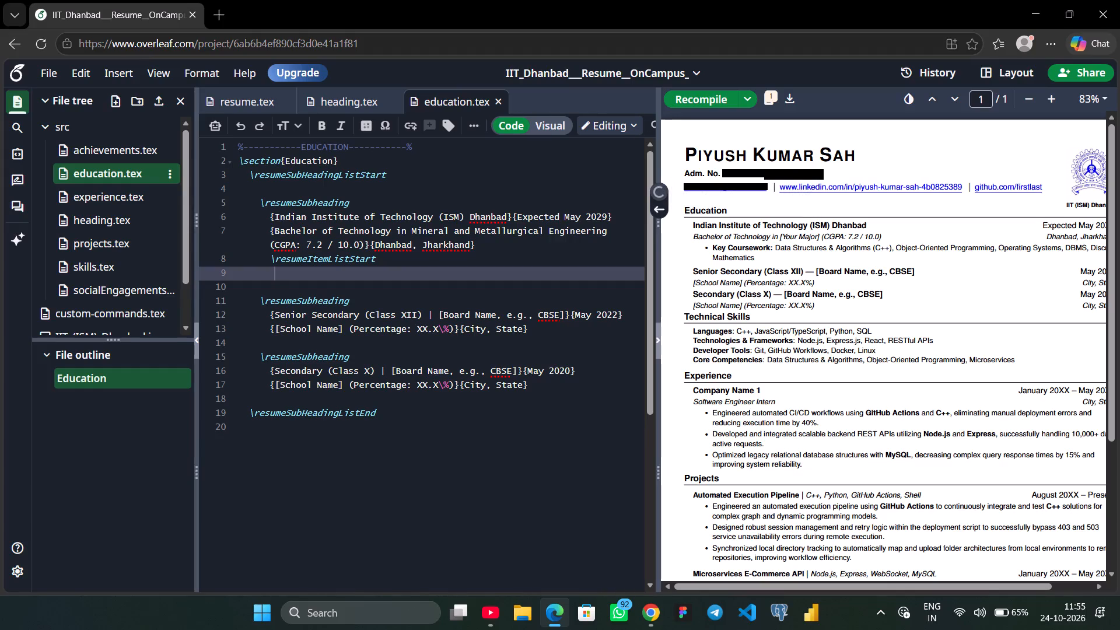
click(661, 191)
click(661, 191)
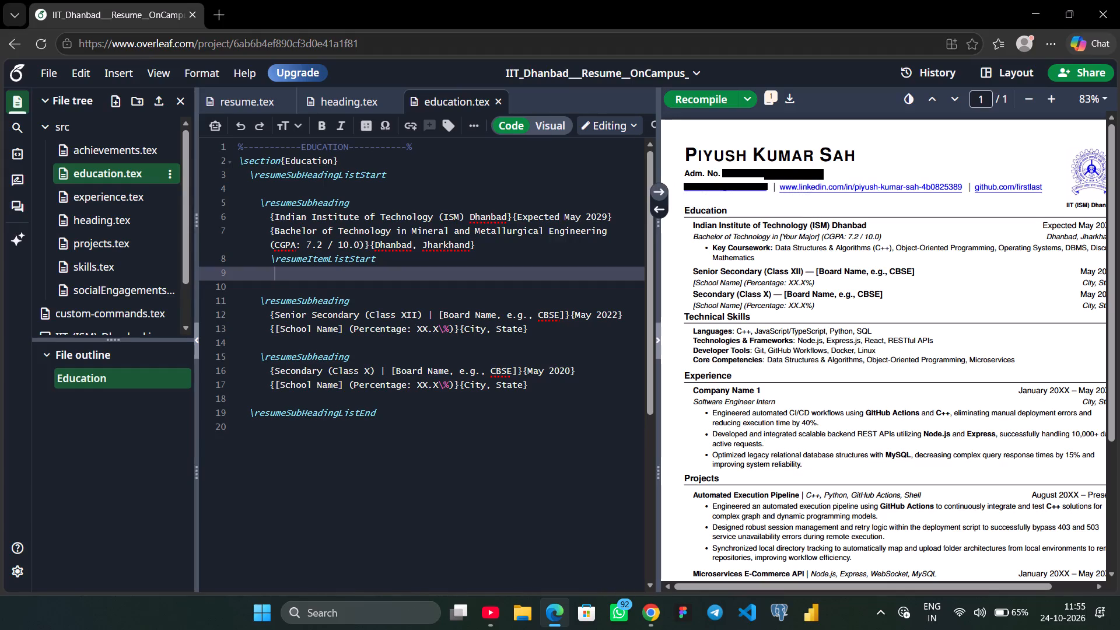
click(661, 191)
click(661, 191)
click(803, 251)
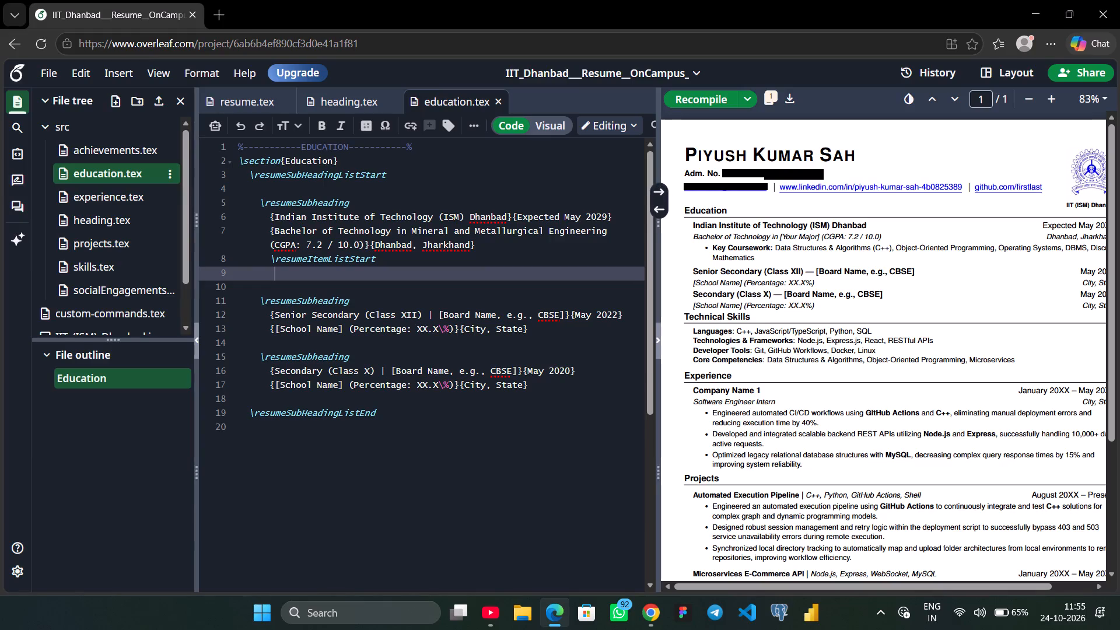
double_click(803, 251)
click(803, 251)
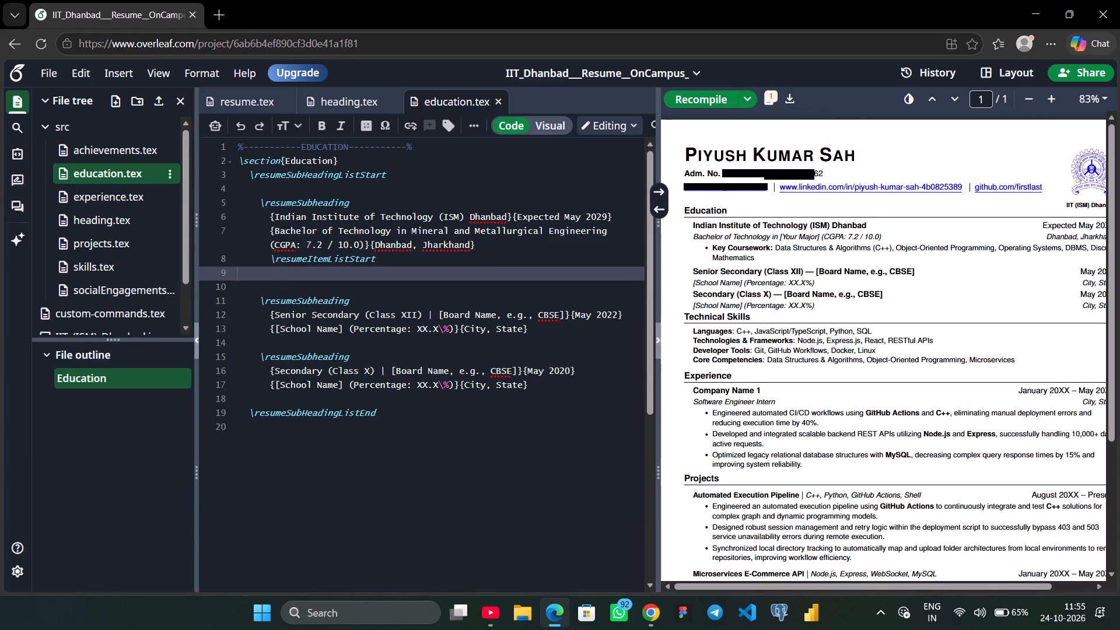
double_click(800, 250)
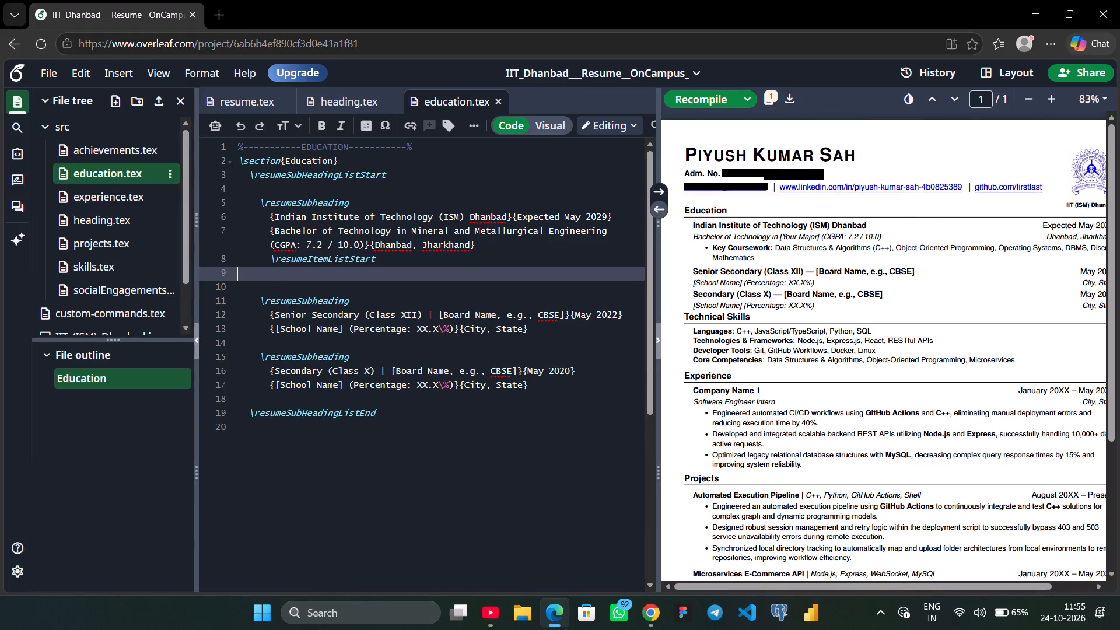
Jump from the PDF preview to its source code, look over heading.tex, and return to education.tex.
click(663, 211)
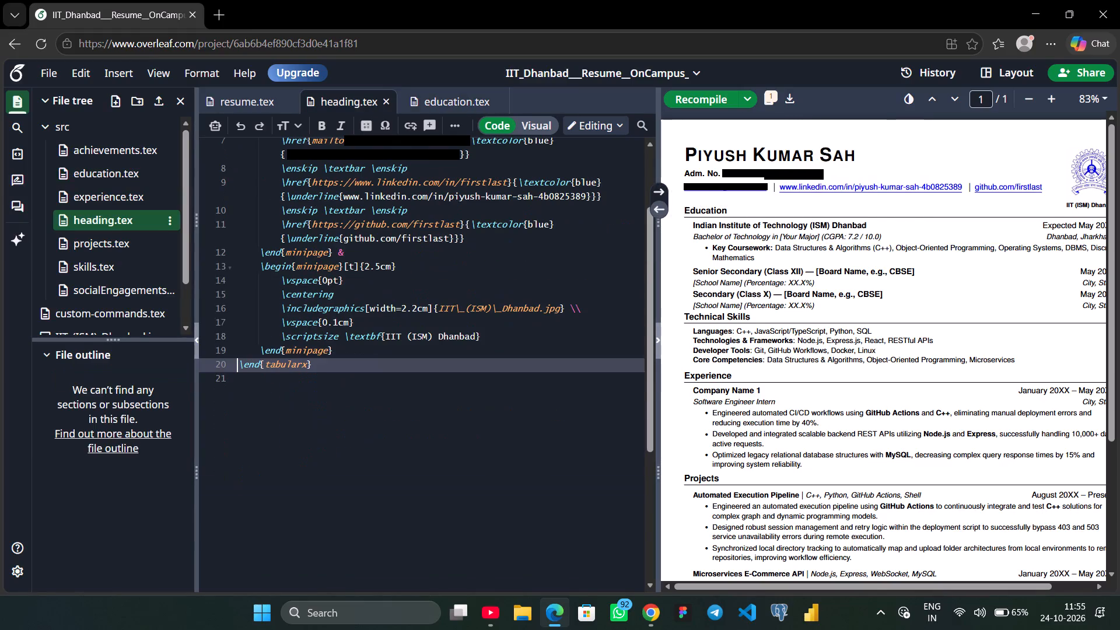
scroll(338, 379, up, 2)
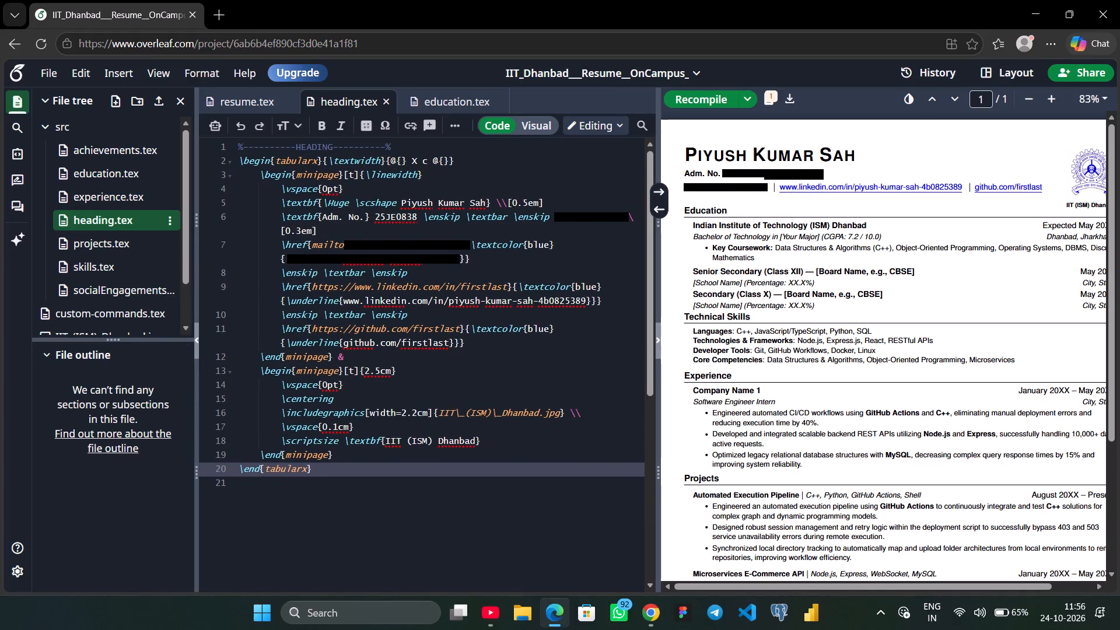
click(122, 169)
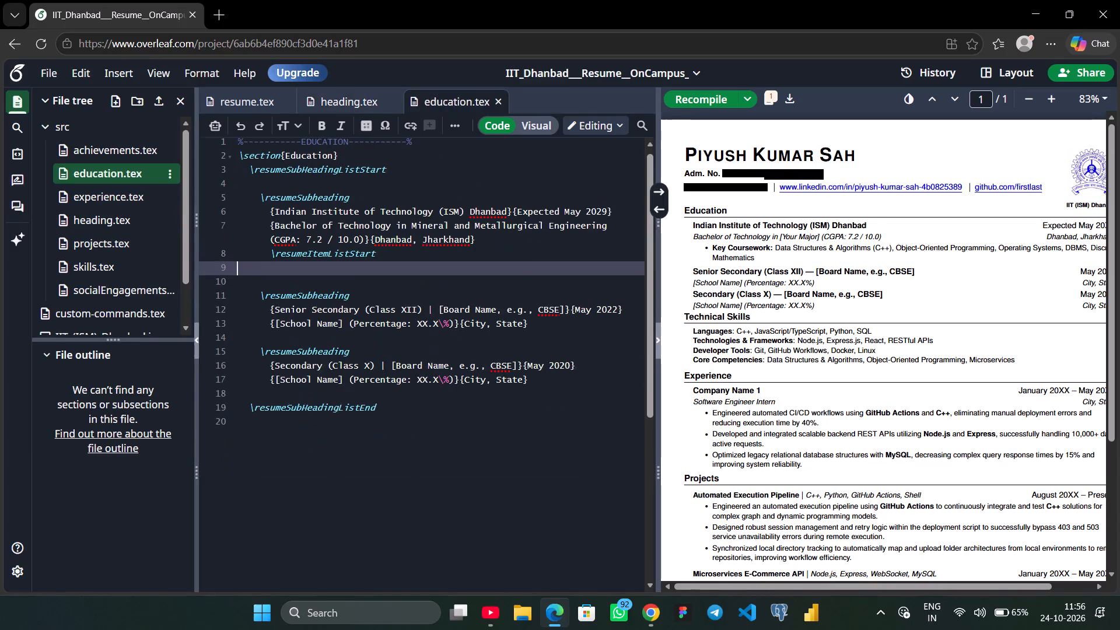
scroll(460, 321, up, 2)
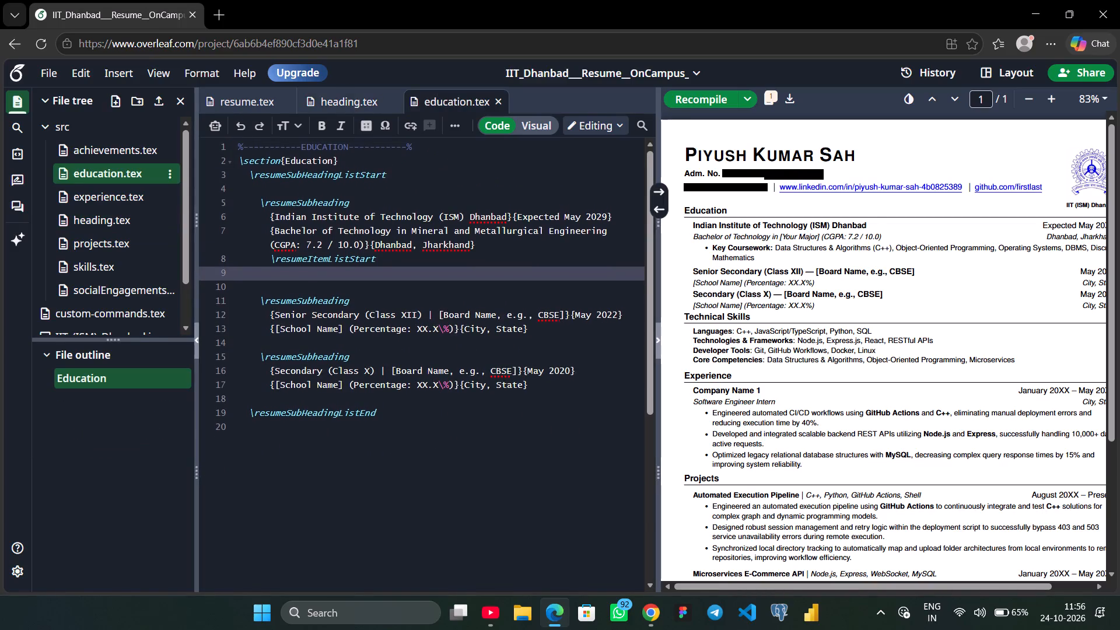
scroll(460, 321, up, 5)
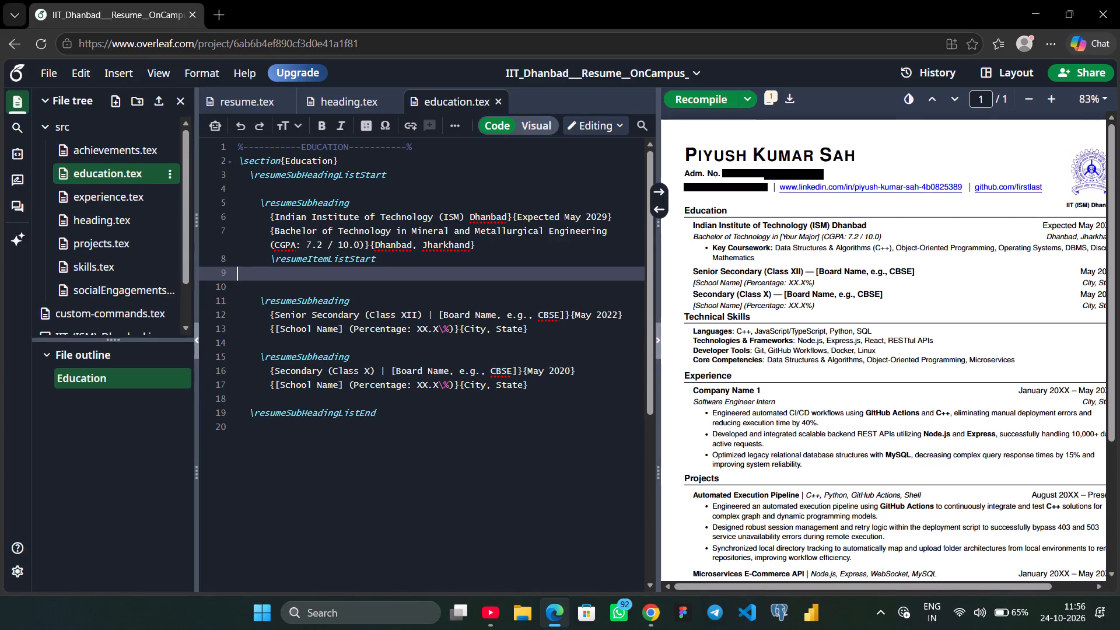
Delete the leftover \resumeItemListStart command and the surplus blank lines above the Senior Secondary (Class XII) subheading.
drag(382, 262, 338, 256)
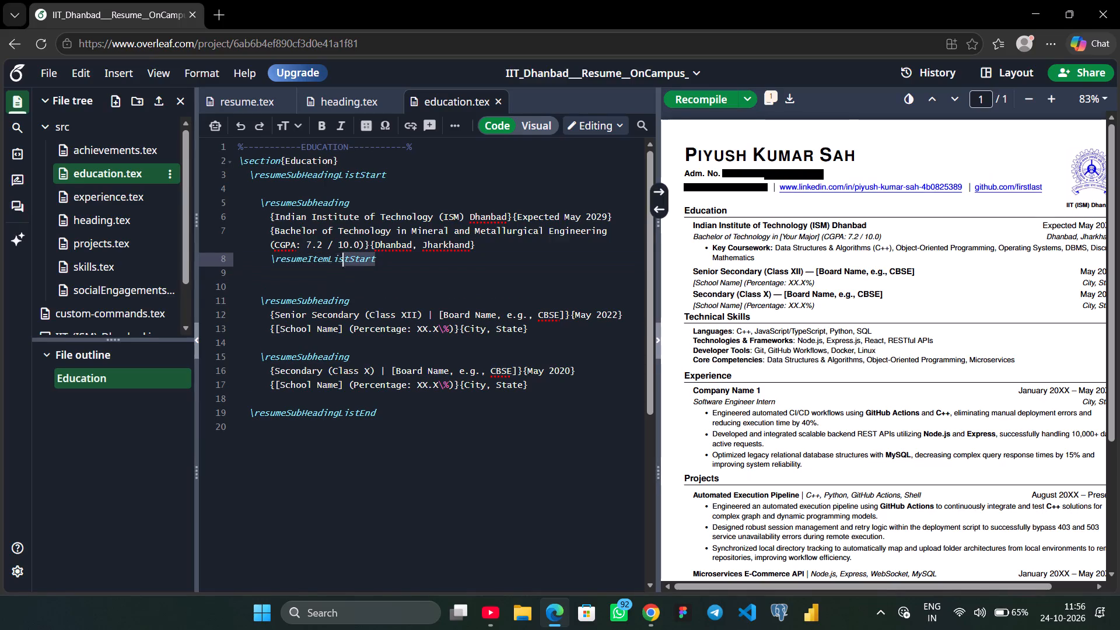
drag(338, 256, 271, 253)
key(BackSpace)
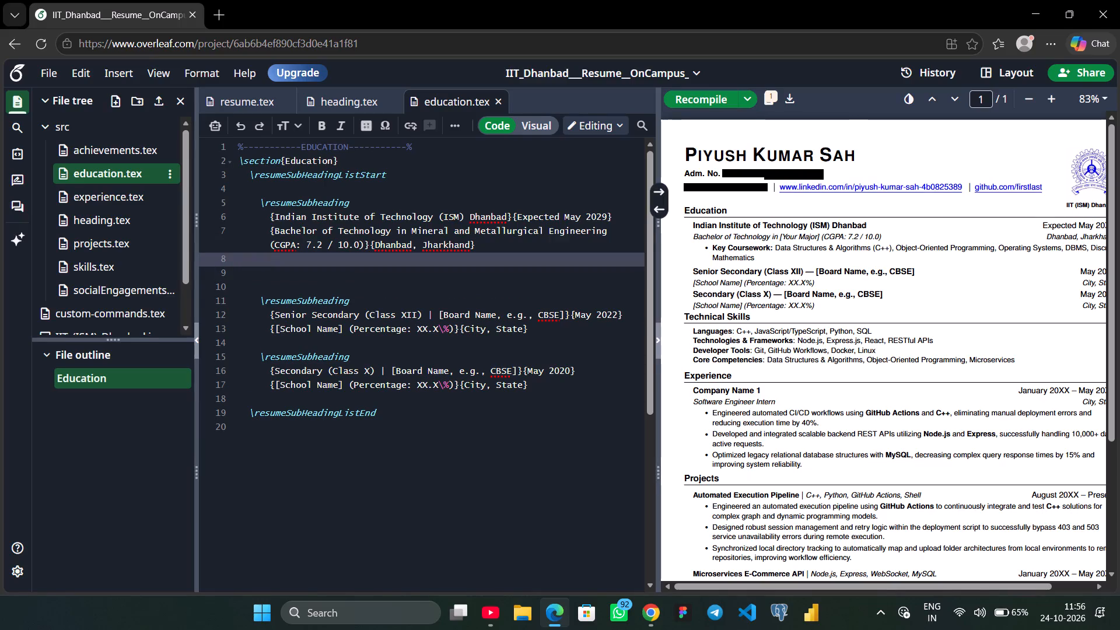
click(256, 303)
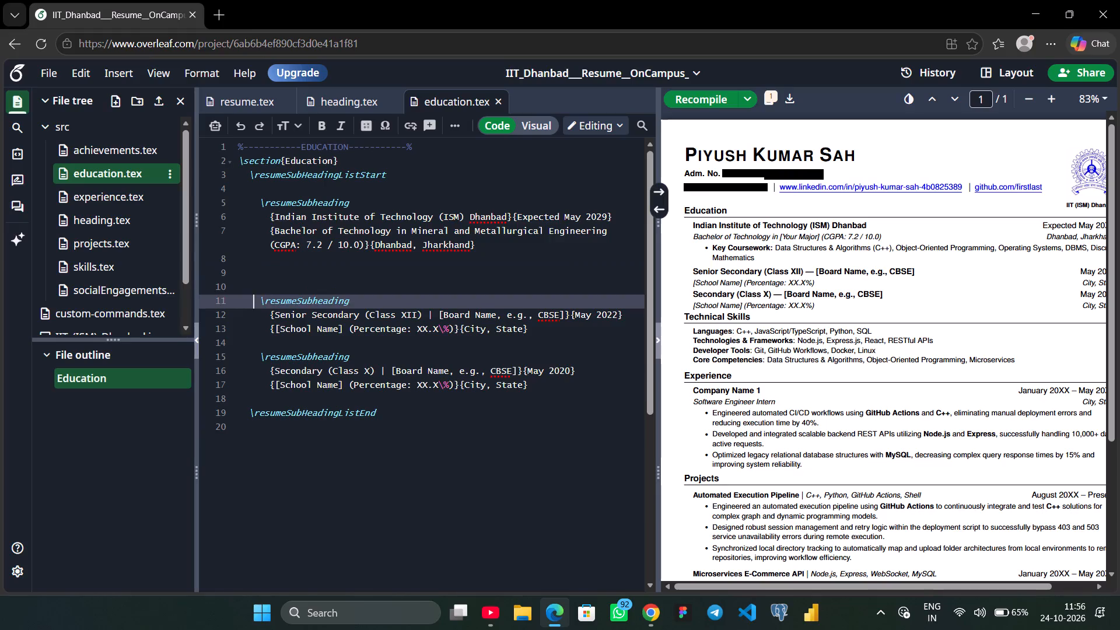
key(BackSpace)
key(BackSpace)
key(BackSpace)
key(BackSpace)
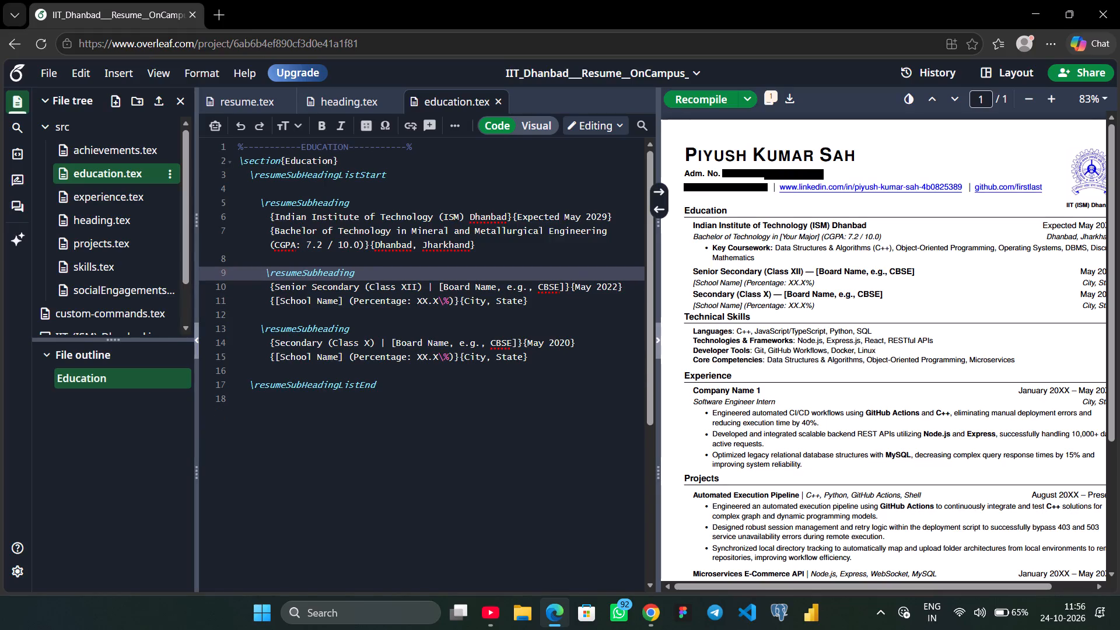
Turn on auto compile for the resume project and look over the refreshed PDF preview.
click(664, 191)
click(747, 96)
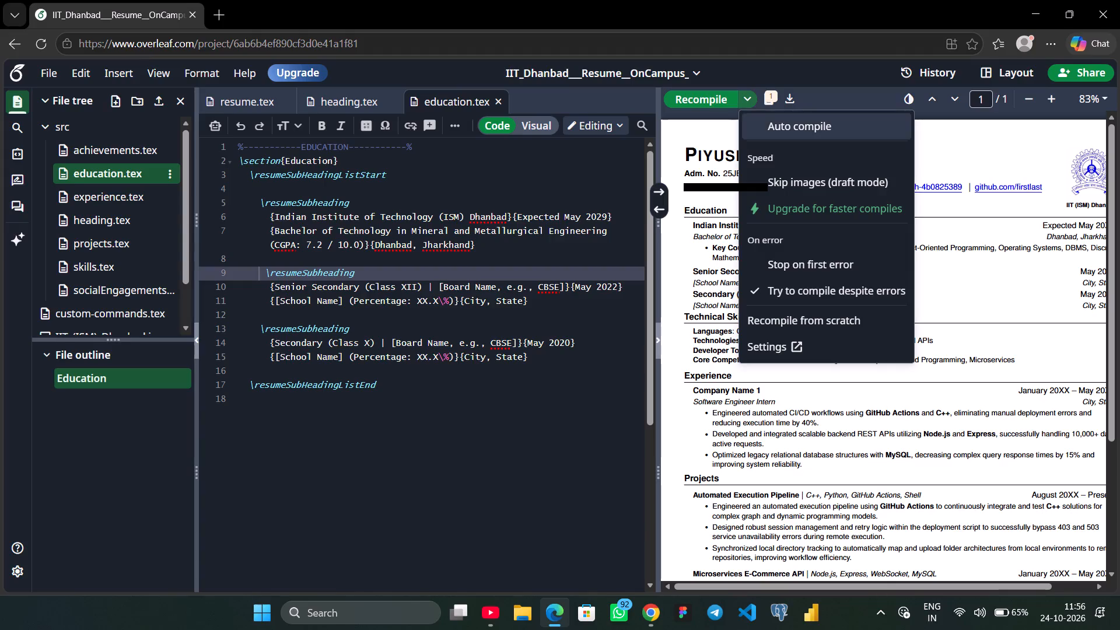
click(779, 119)
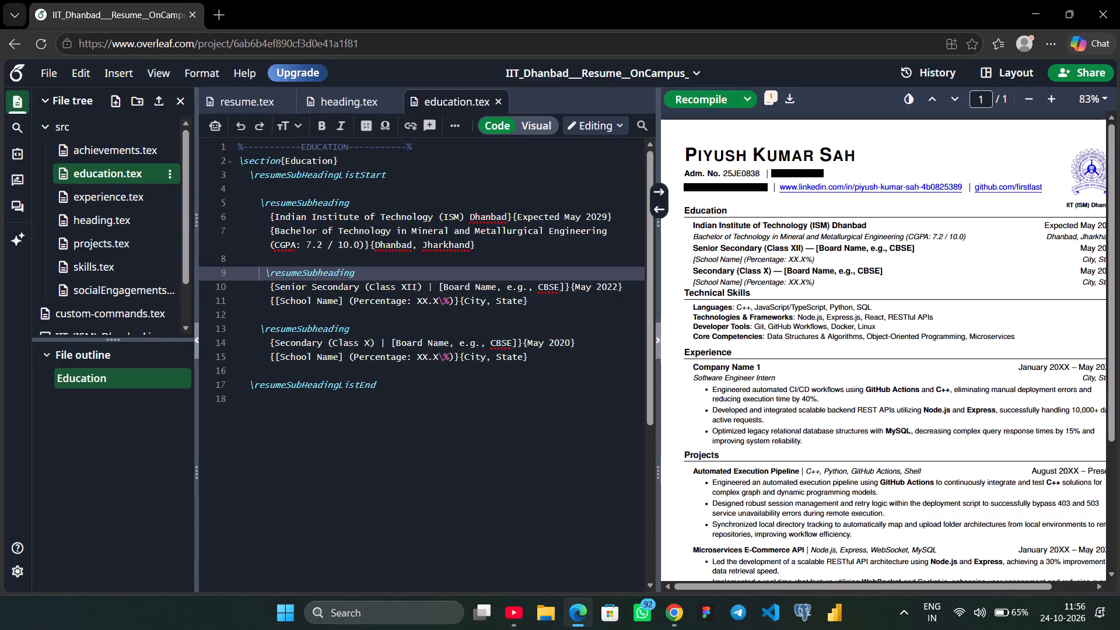
scroll(821, 344, left, 2)
scroll(821, 344, down, 5)
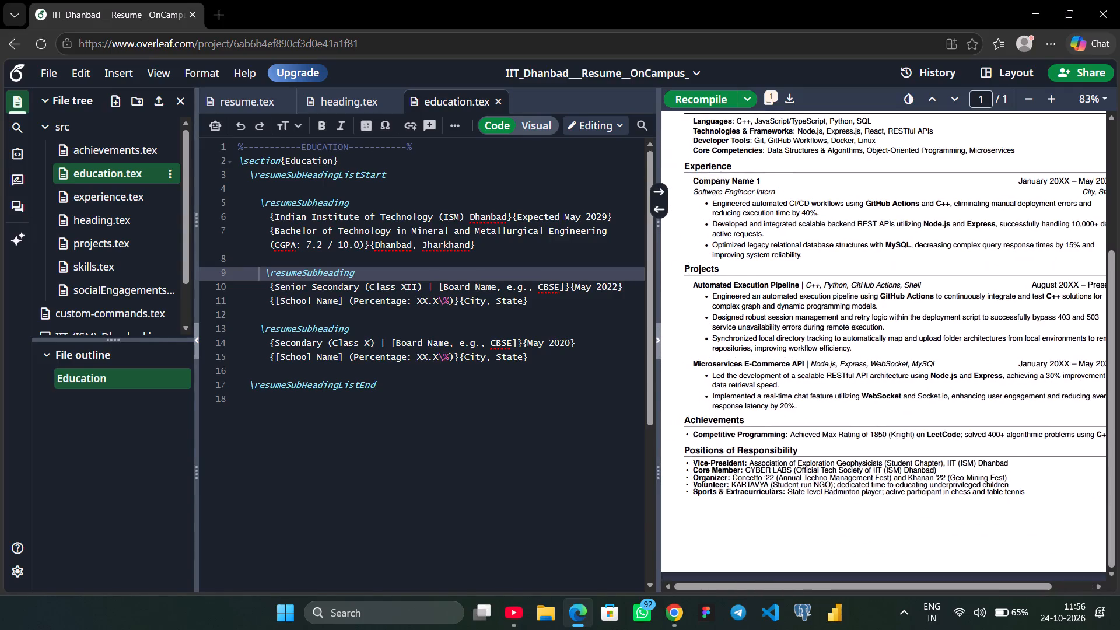
scroll(821, 344, up, 3)
scroll(821, 344, left, 1)
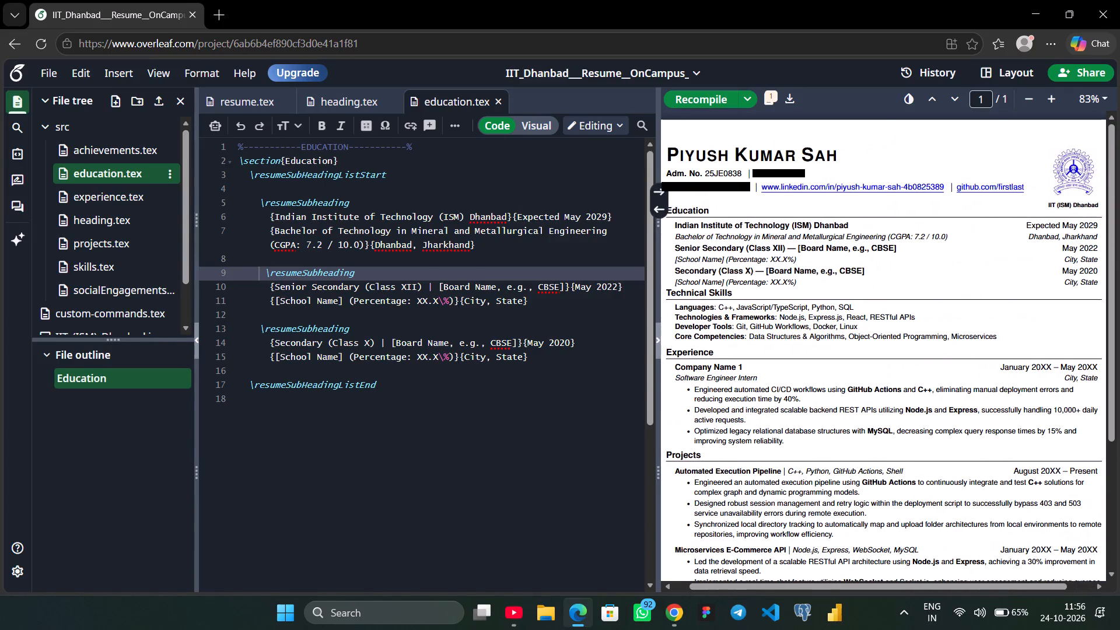
scroll(821, 344, left, 2)
scroll(821, 344, up, 1)
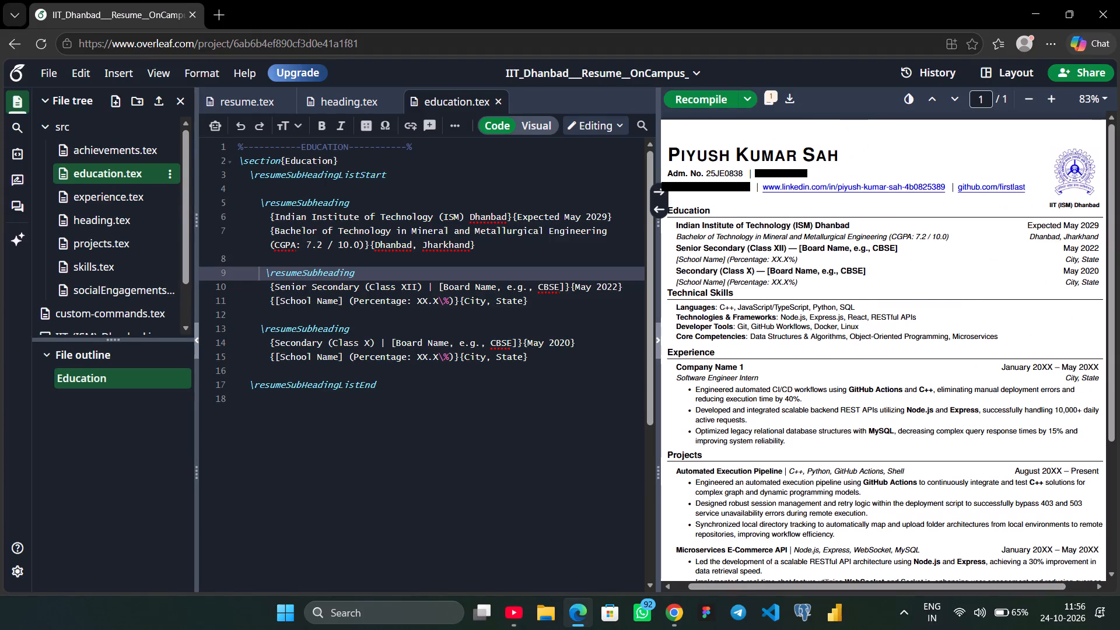
Insert an extra blank line above the Senior Secondary (Class XII) subheading in education.tex.
click(268, 264)
key(Return)
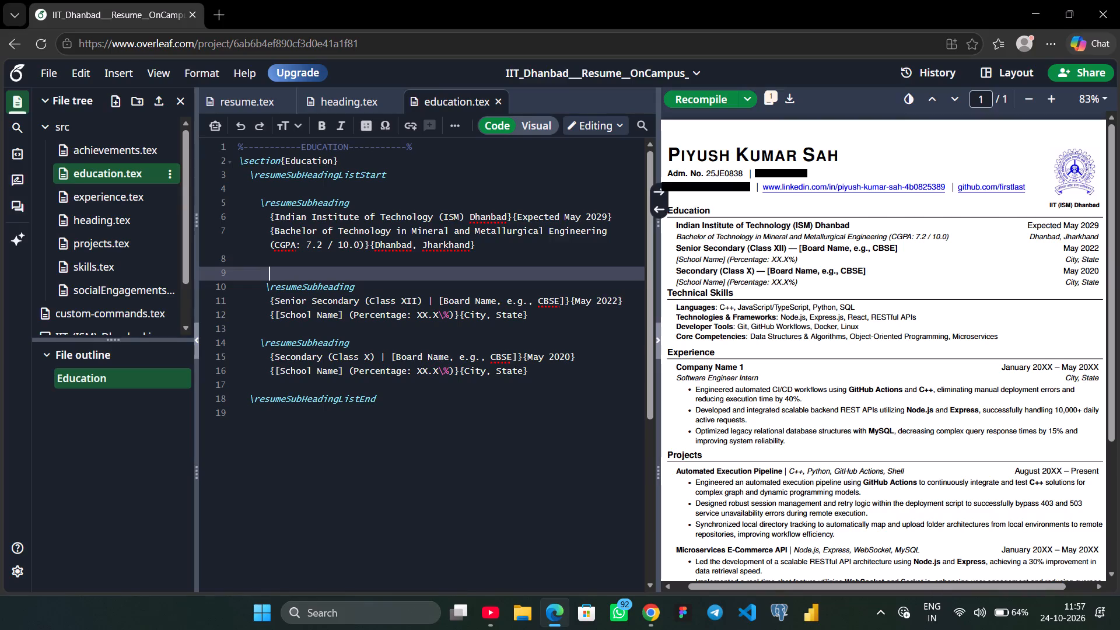
Delete the placeholder text "Board Name, e.g., " from the Senior Secondary (Class XII) line, leaving [CBSE] as the board.
click(537, 304)
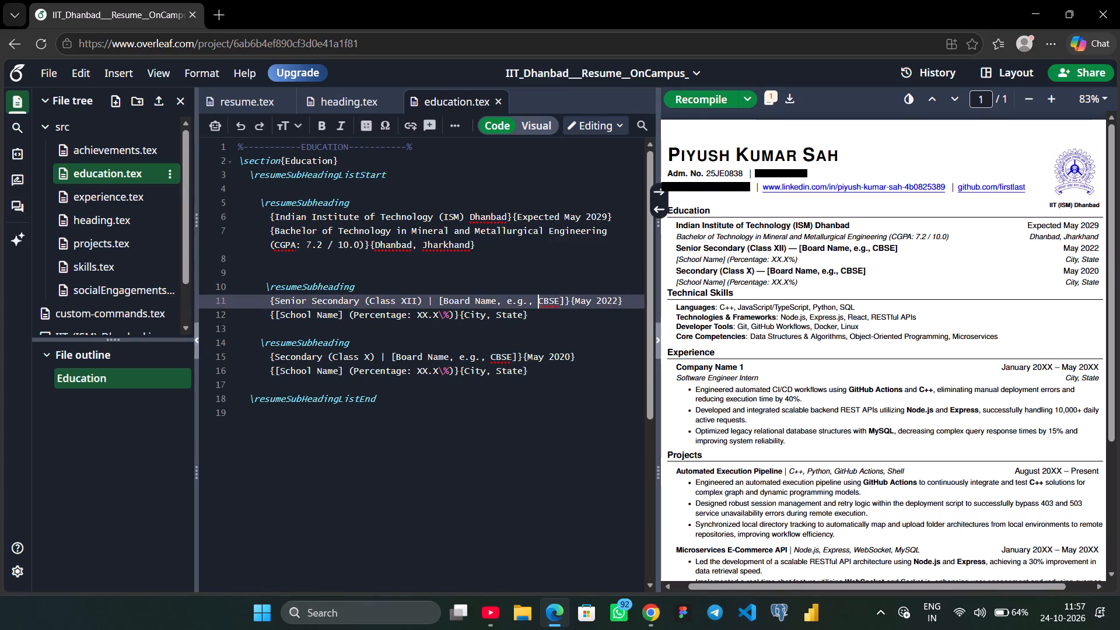
key(BackSpace)
key(BackSpace)
key(BackSpace)
key(BackSpace)
key(BackSpace)
key(BackSpace)
key(BackSpace)
key(BackSpace)
key(BackSpace)
key(BackSpace)
key(BackSpace)
key(BackSpace)
key(BackSpace)
key(BackSpace)
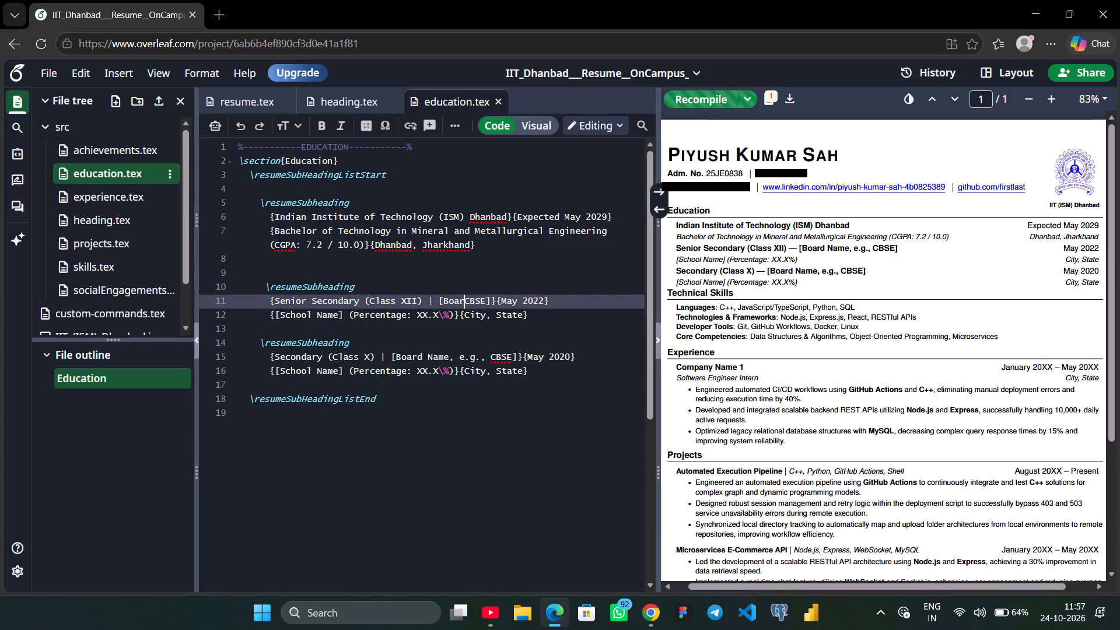
key(BackSpace)
key(BackSpace)
key(BackSpace)
key(BackSpace)
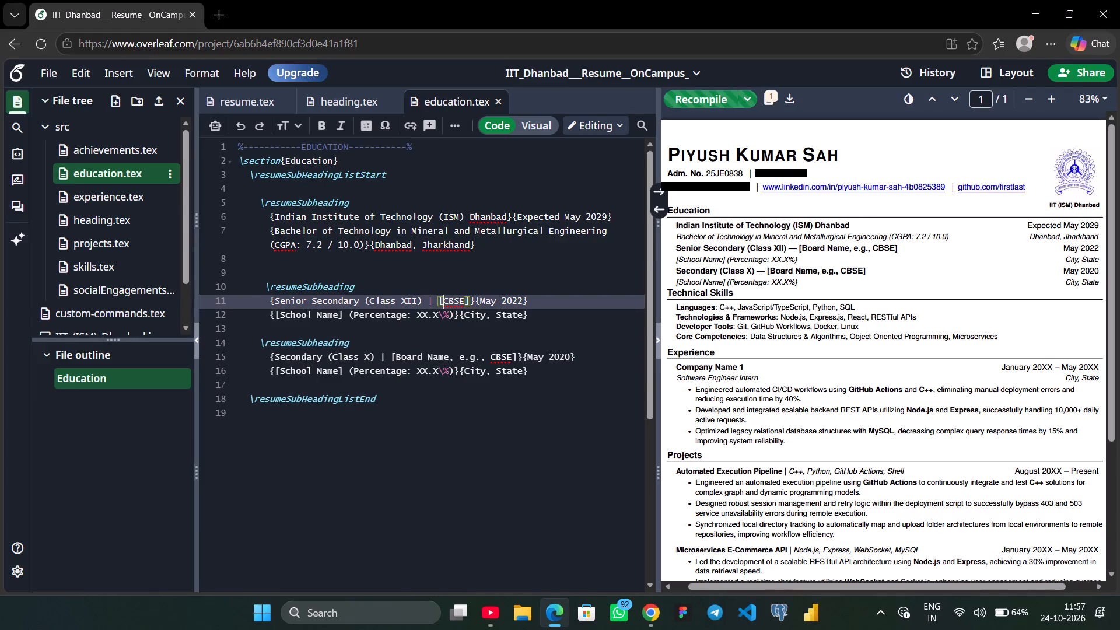
Set the Senior Secondary (Class XII) completion date to May 2024.
click(521, 298)
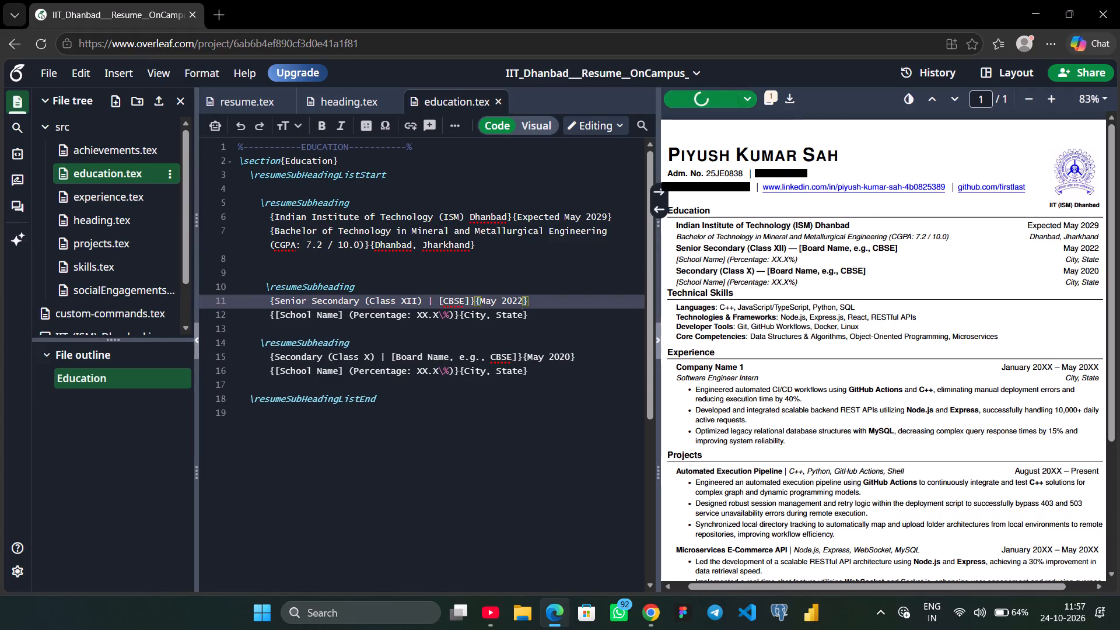
key(BackSpace)
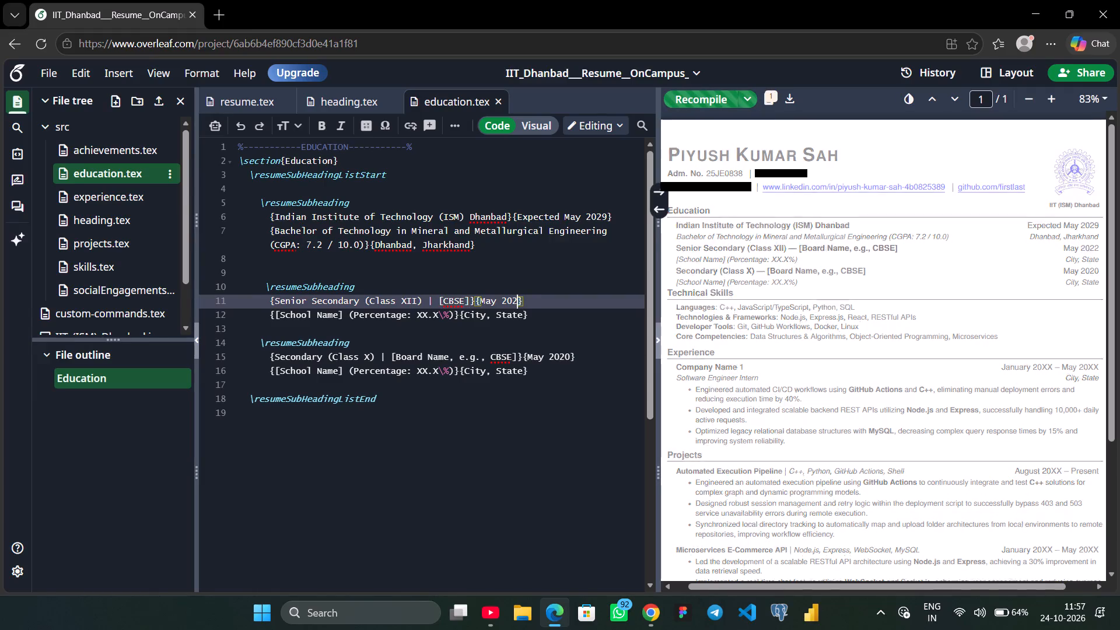
key(4)
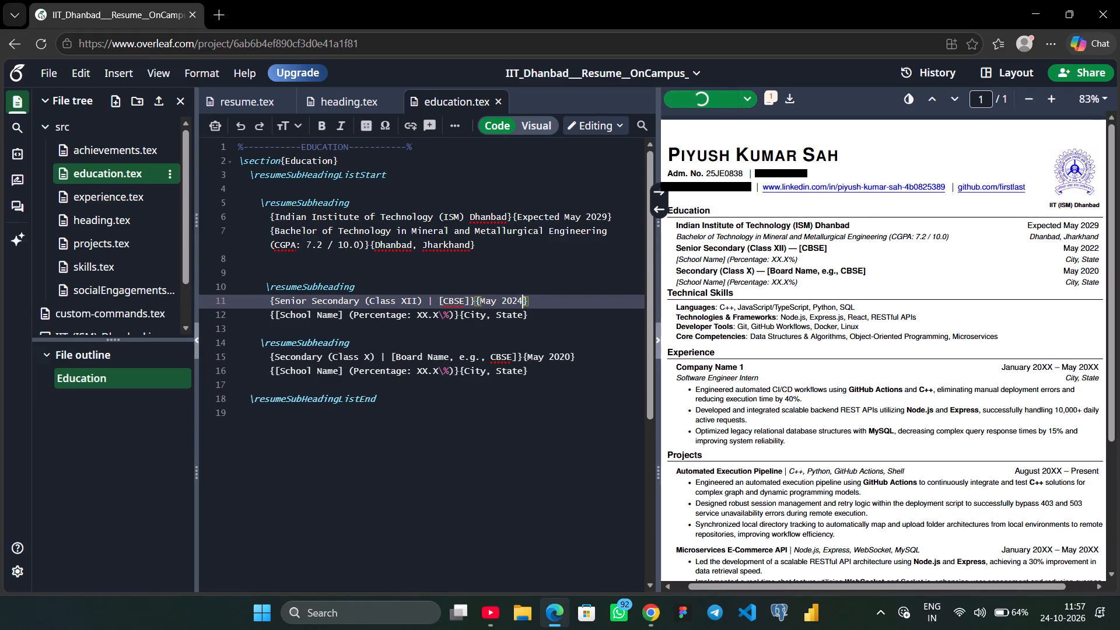
Replace the Class XII percentage placeholder with 90.4, keeping the school details on a single line.
click(437, 312)
key(BackSpace)
key(BackSpace)
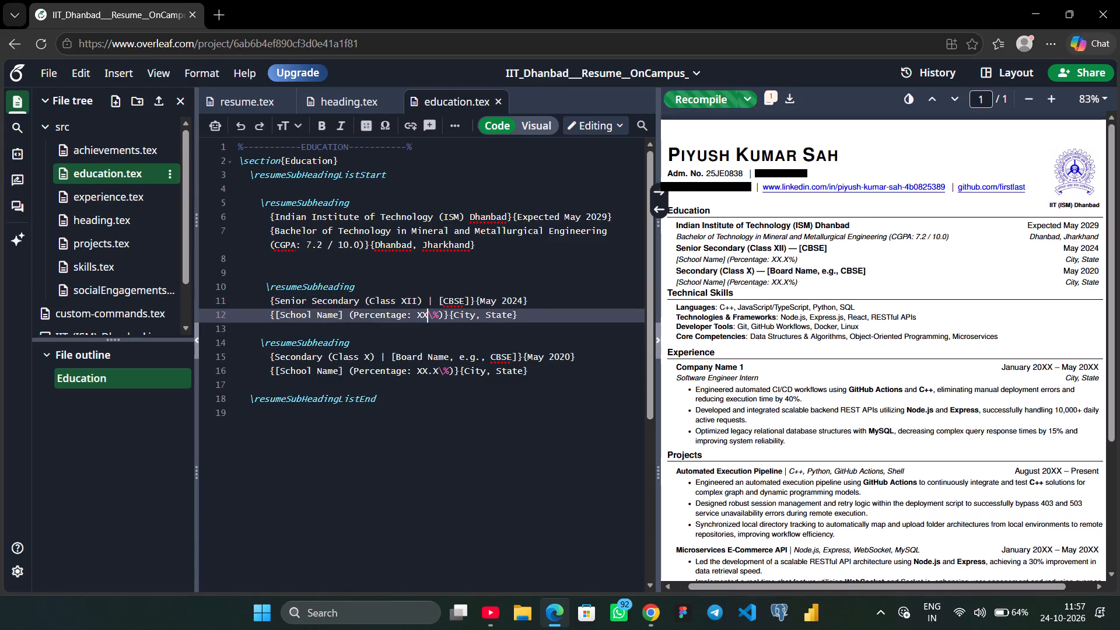
key(BackSpace)
key(BackSpace)
text(90.)
key(Return)
key(4)
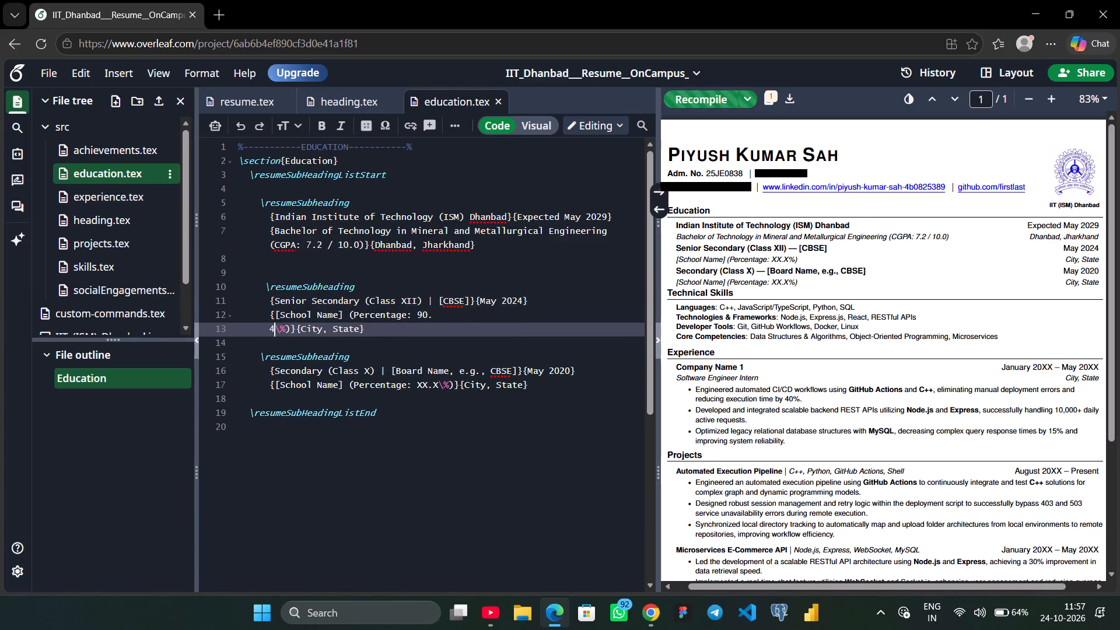
key(ctrl+z)
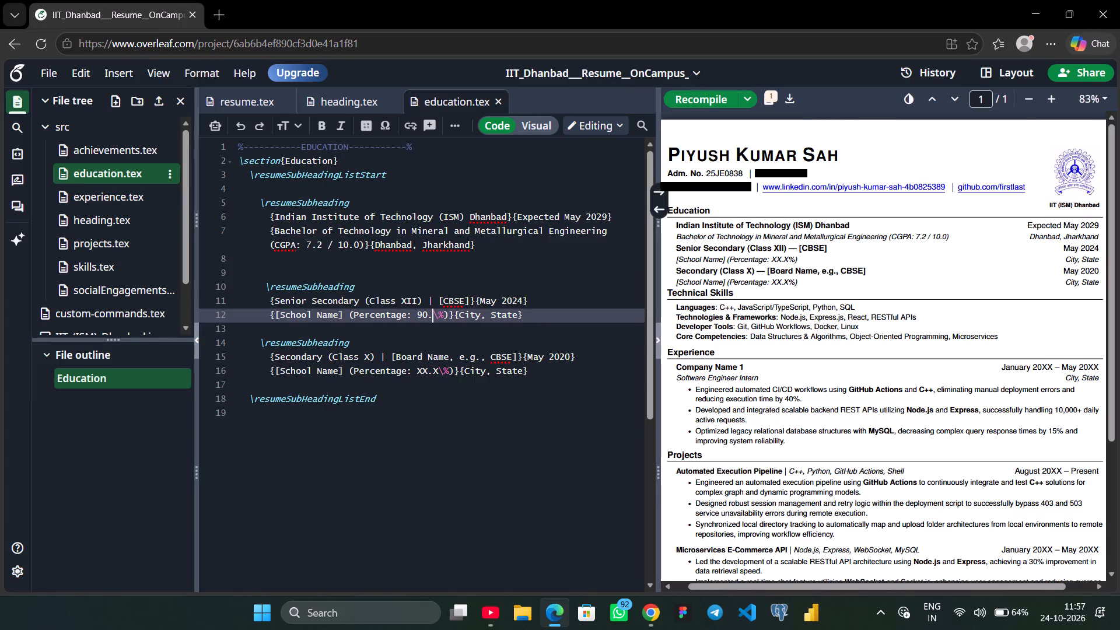
key(4)
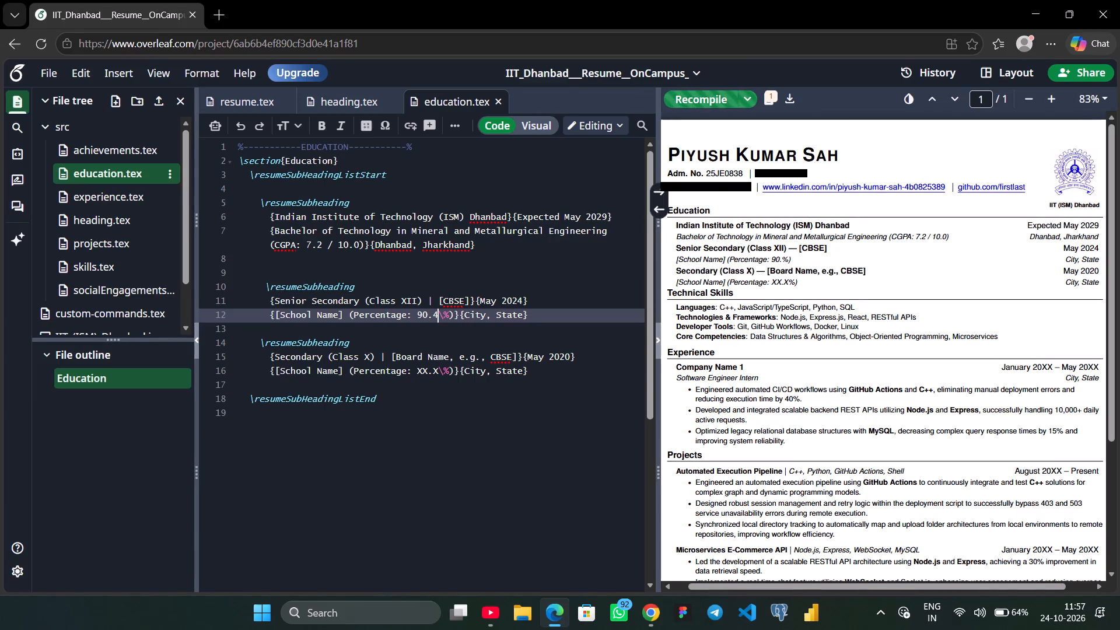
Replace the Class XII City, State placeholder with "Bhilai, Chhattisgarh".
click(486, 316)
key(BackSpace)
key(BackSpace)
key(BackSpace)
key(BackSpace)
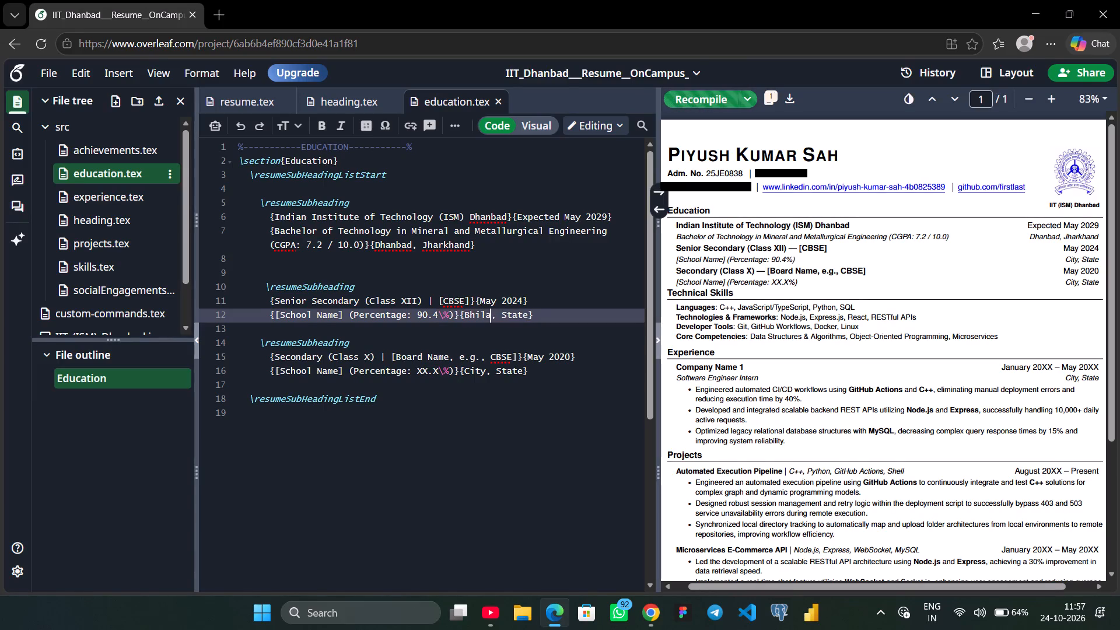
click(531, 313)
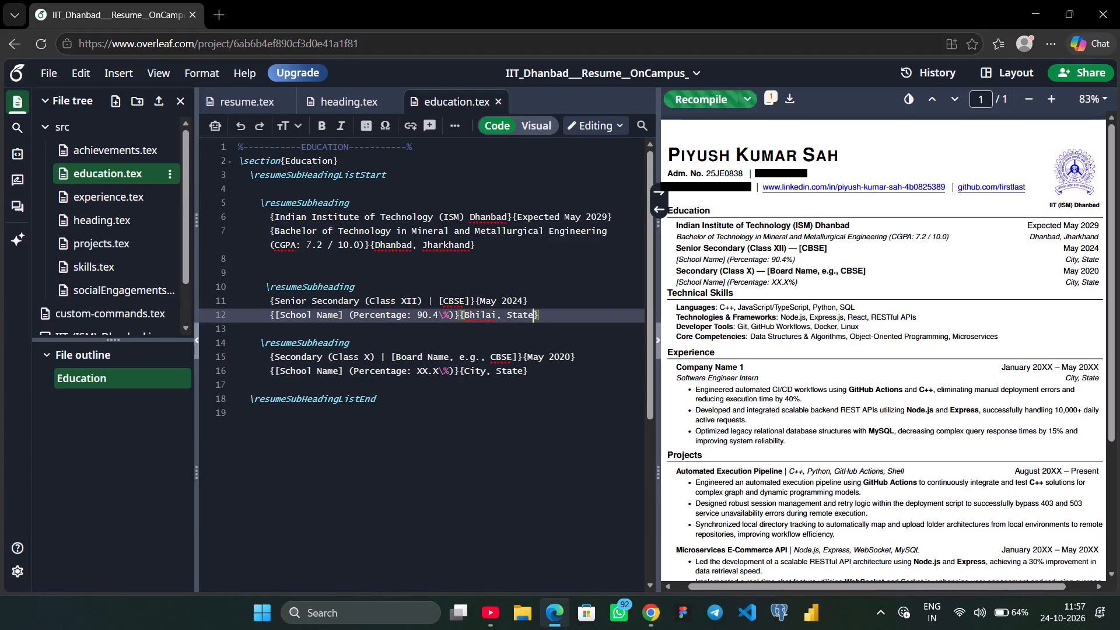
key(BackSpace)
key(BackSpace)
key(BackSpace)
key(BackSpace)
key(BackSpace)
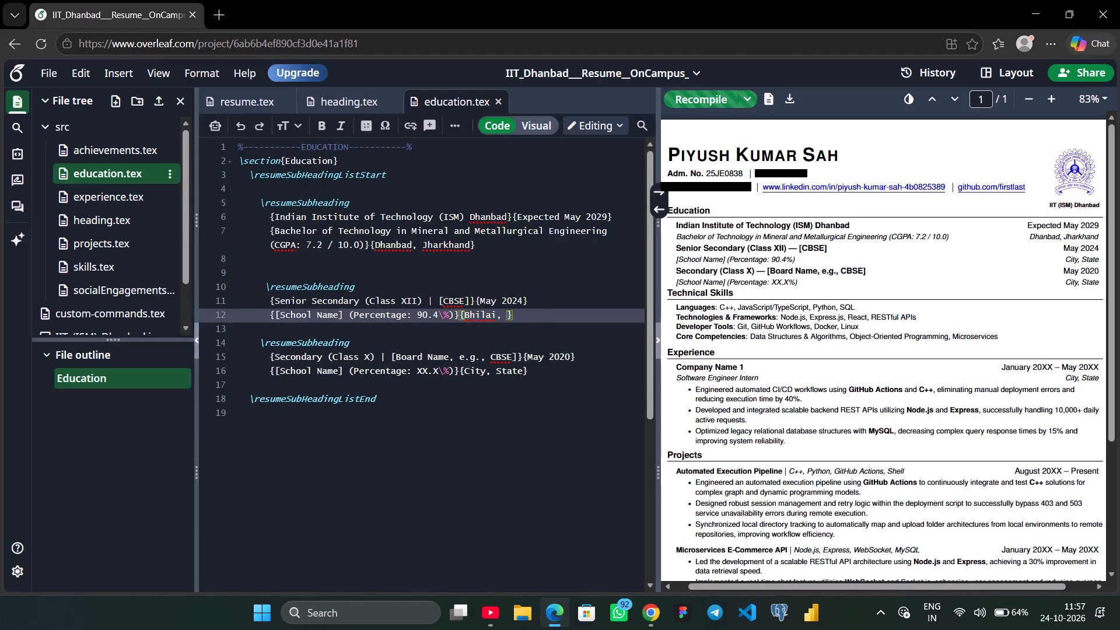
text(hattisgrah)
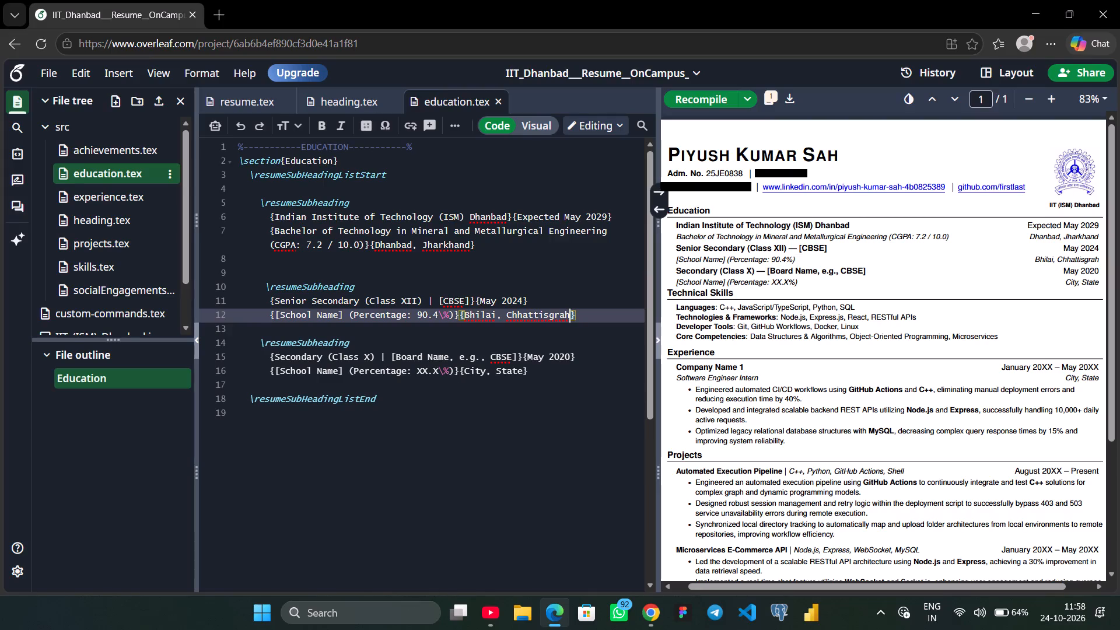
key(BackSpace)
key(BackSpace)
key(BackSpace)
text(arh)
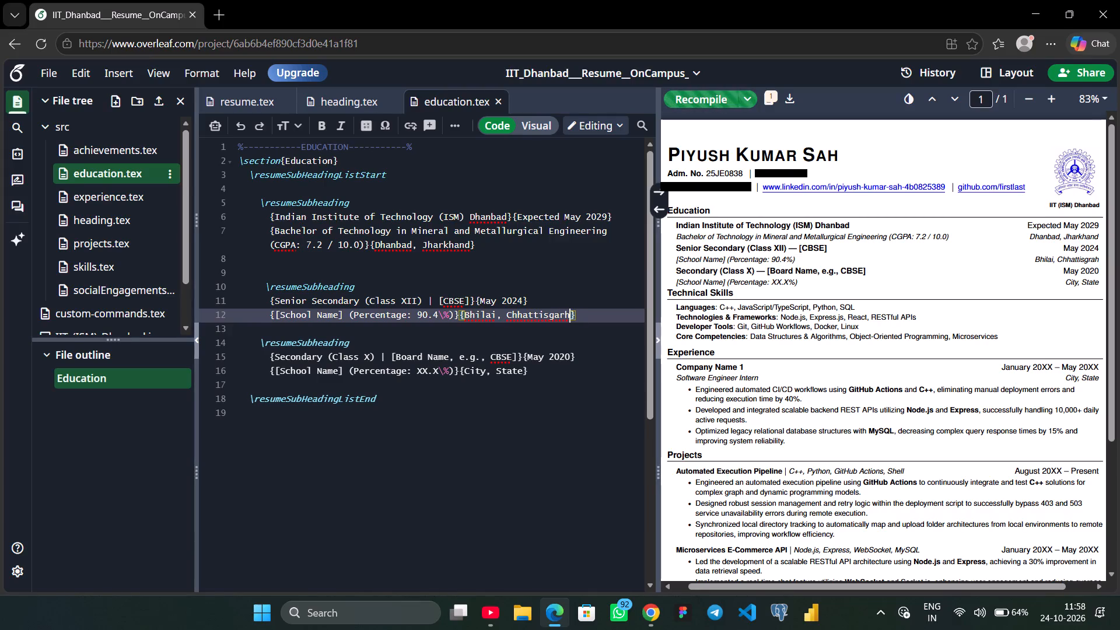
Copy the Class XII location "Bhilai, Chhattisgarh" over the City, State placeholder of the Secondary (Class X) entry.
drag(570, 314, 471, 316)
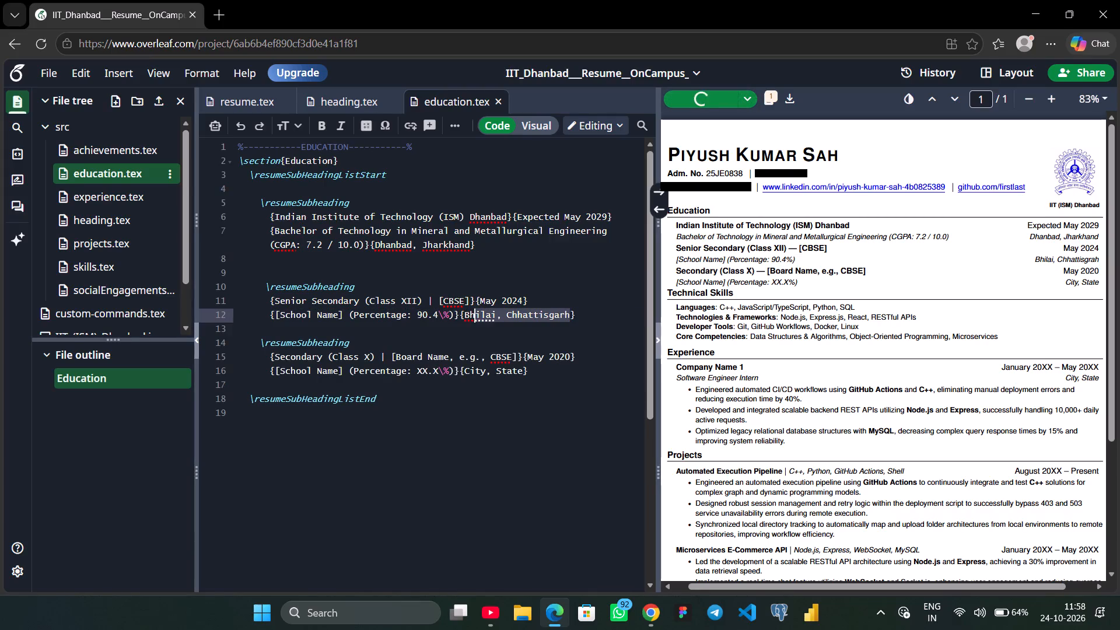
drag(471, 316, 464, 316)
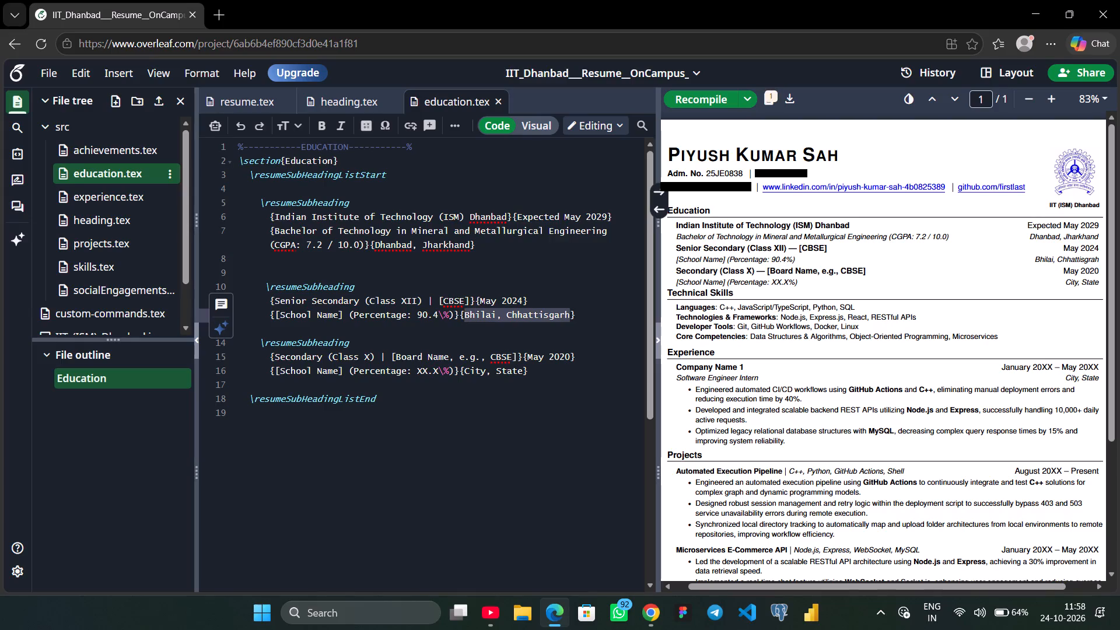
key(ctrl+c)
drag(523, 369, 463, 371)
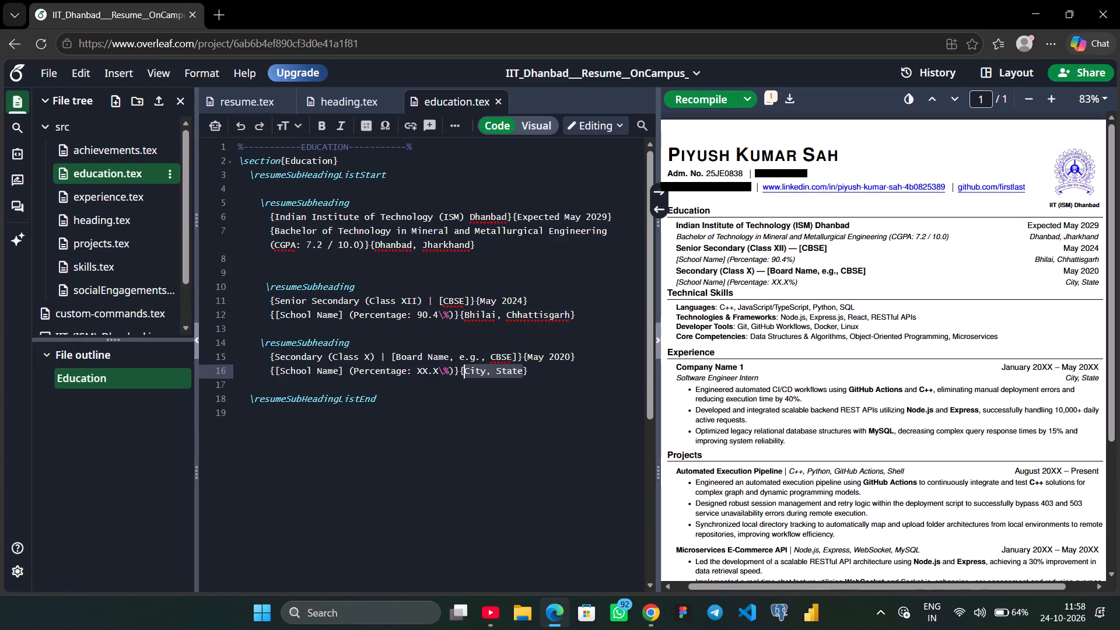
key(ctrl+v)
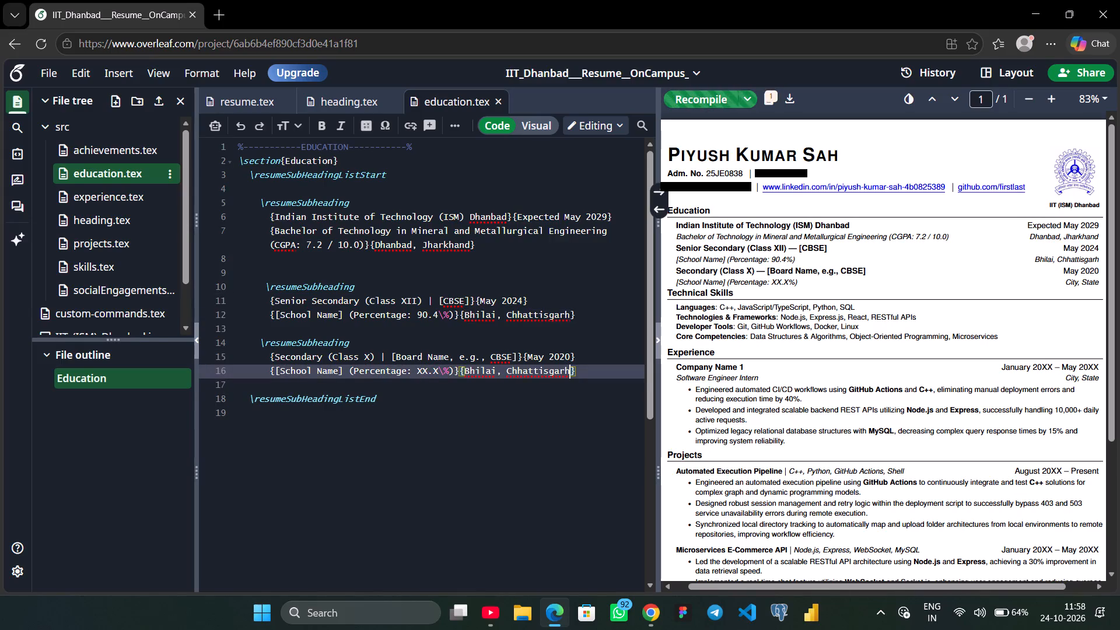
Replace the Secondary (Class X) percentage placeholder with 92.2.
click(439, 376)
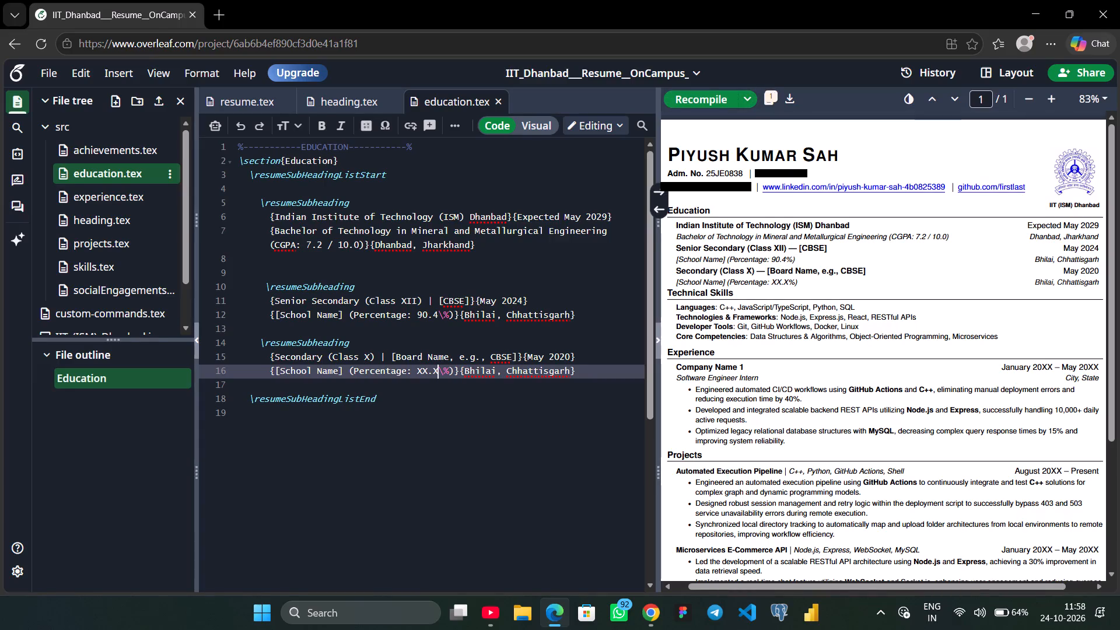
key(BackSpace)
key(BackSpace)
key(BackSpace)
key(BackSpace)
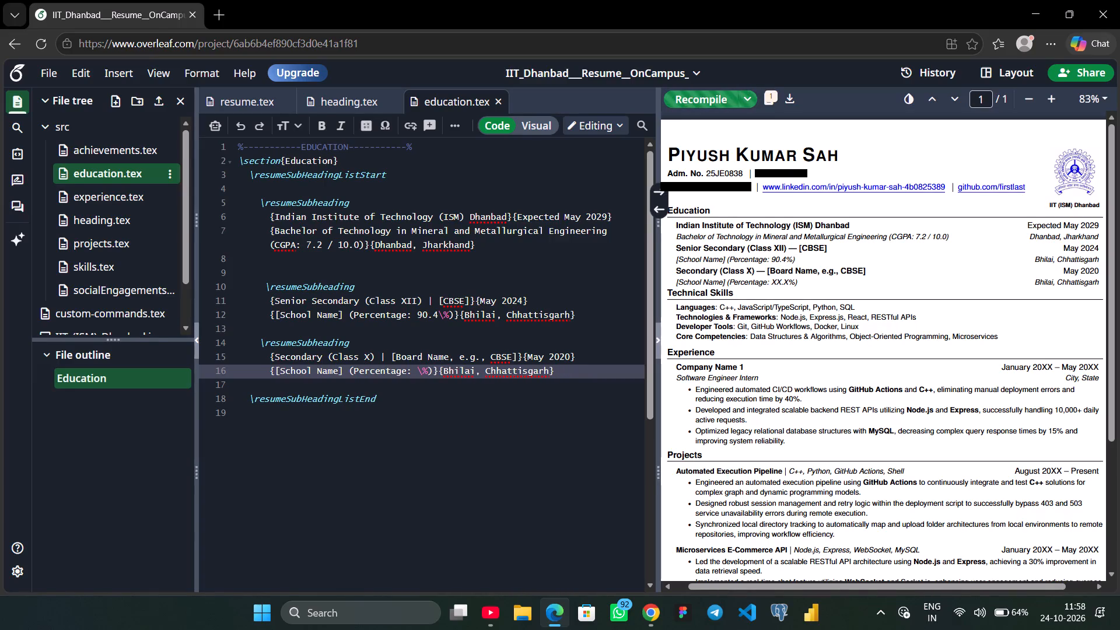
text(91.2)
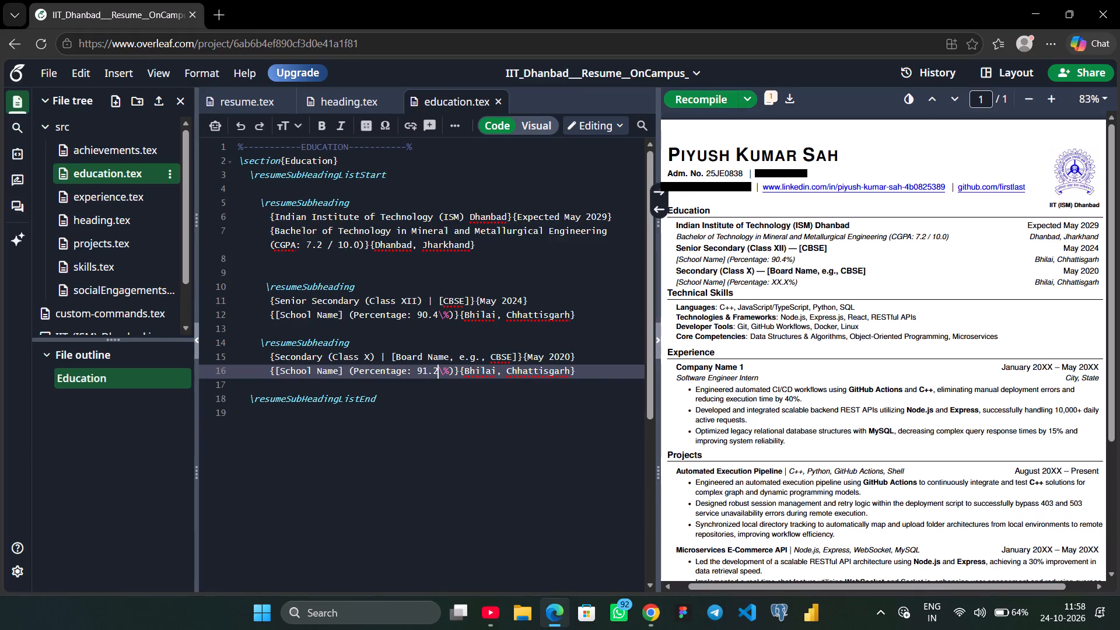
drag(423, 374, 429, 371)
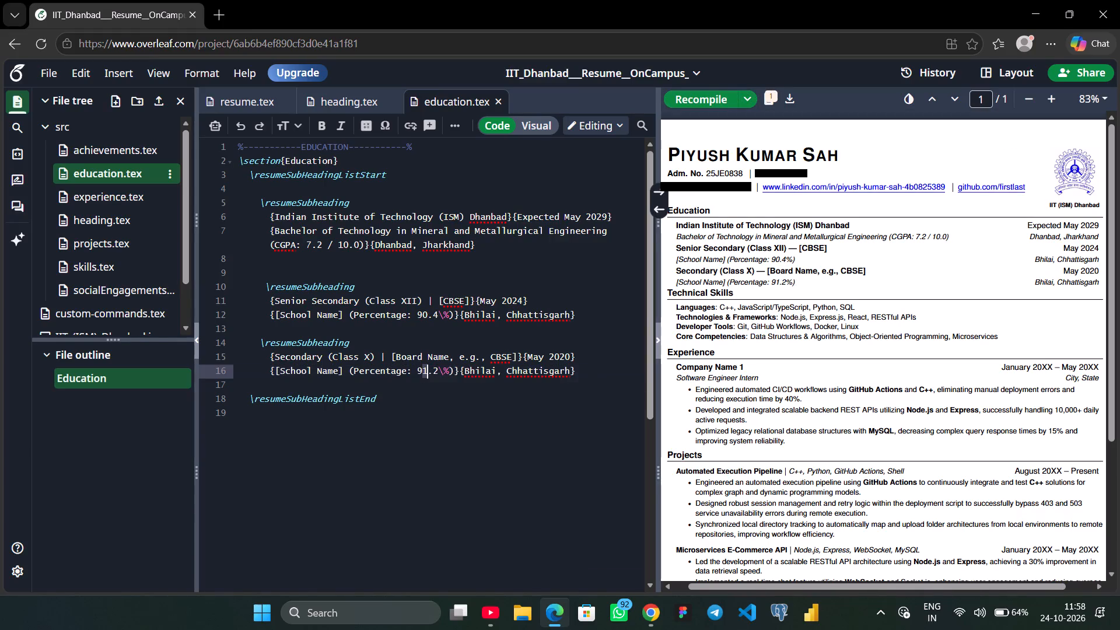
click(429, 371)
key(BackSpace)
key(2)
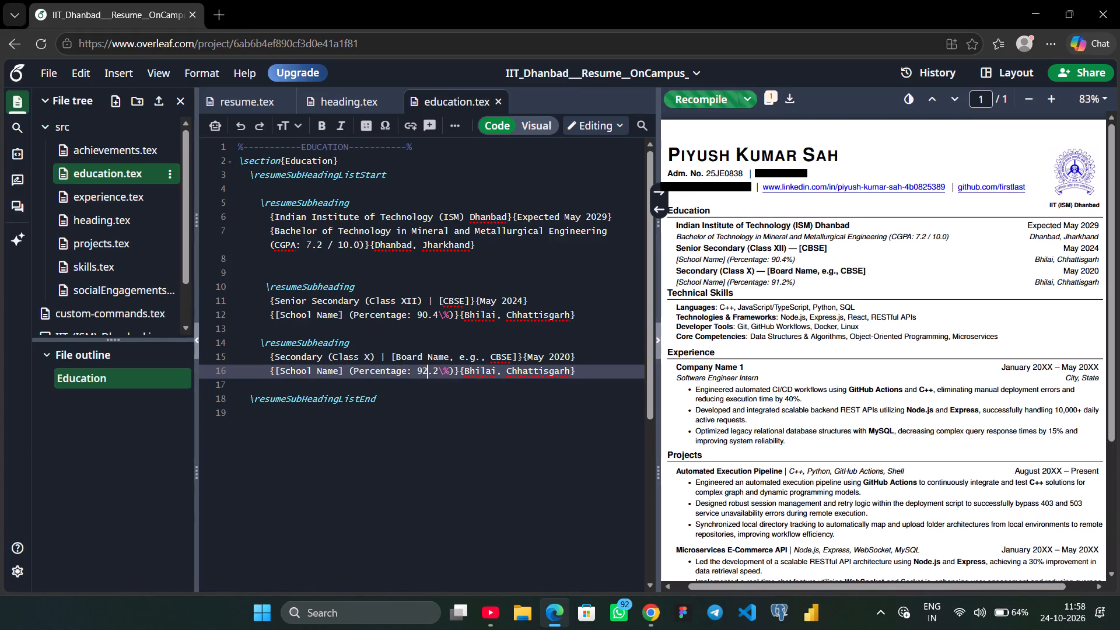
click(445, 435)
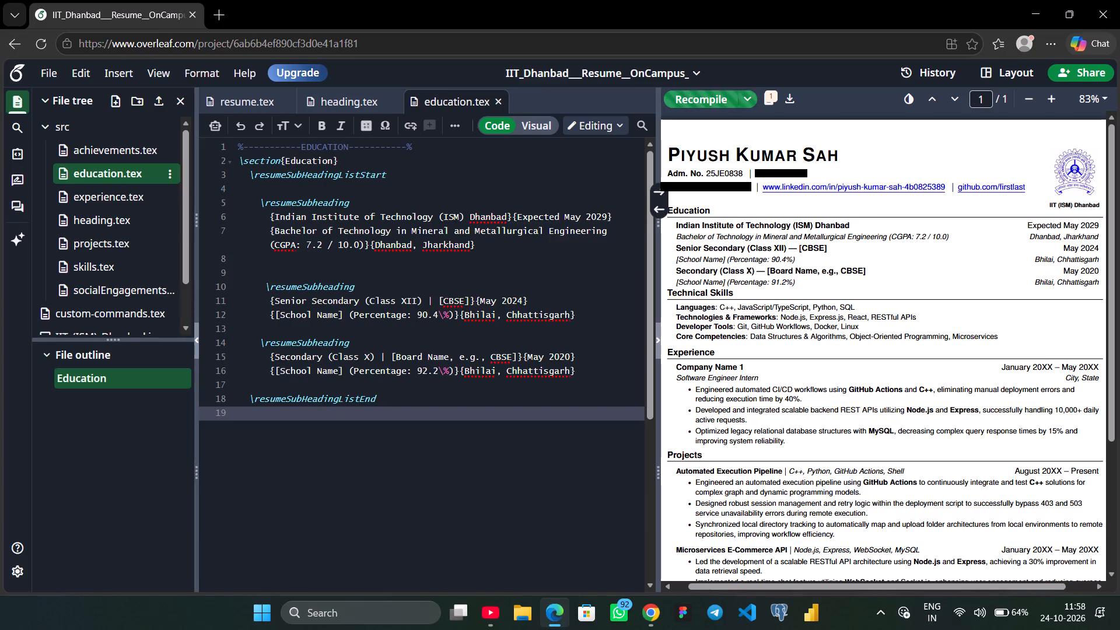
Delete "Board Name, e.g.," from the Secondary (Class X) board placeholder, keeping only CBSE in the brackets.
click(485, 356)
key(BackSpace)
key(BackSpace)
key(BackSpace)
key(BackSpace)
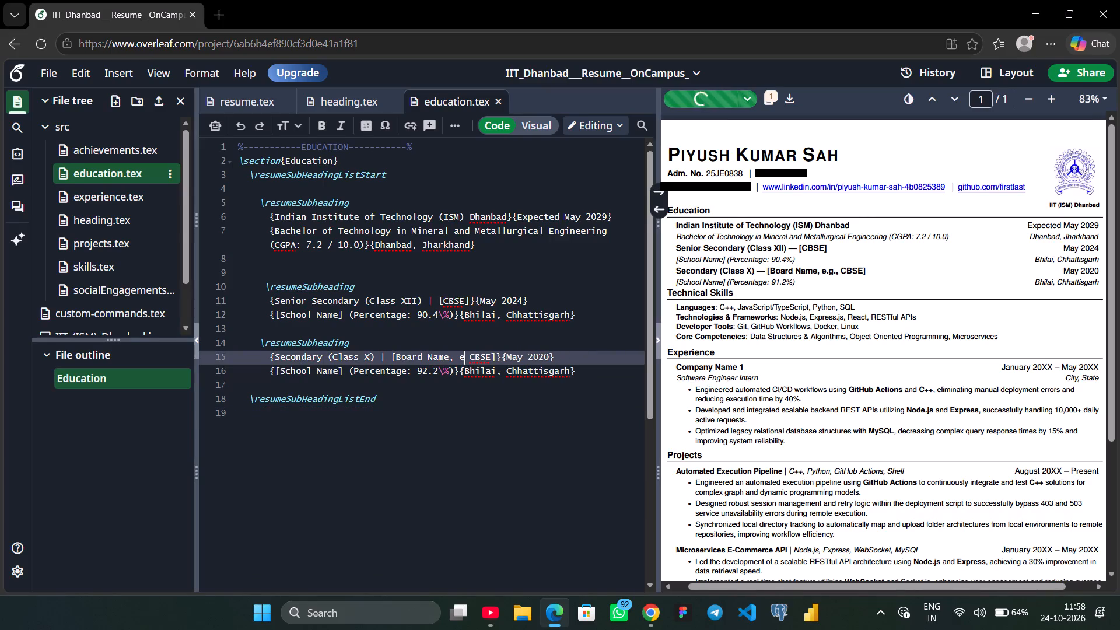
key(BackSpace)
key(BackSpace)
key(BackSpace)
key(BackSpace)
key(BackSpace)
key(BackSpace)
key(BackSpace)
key(BackSpace)
key(BackSpace)
key(BackSpace)
key(BackSpace)
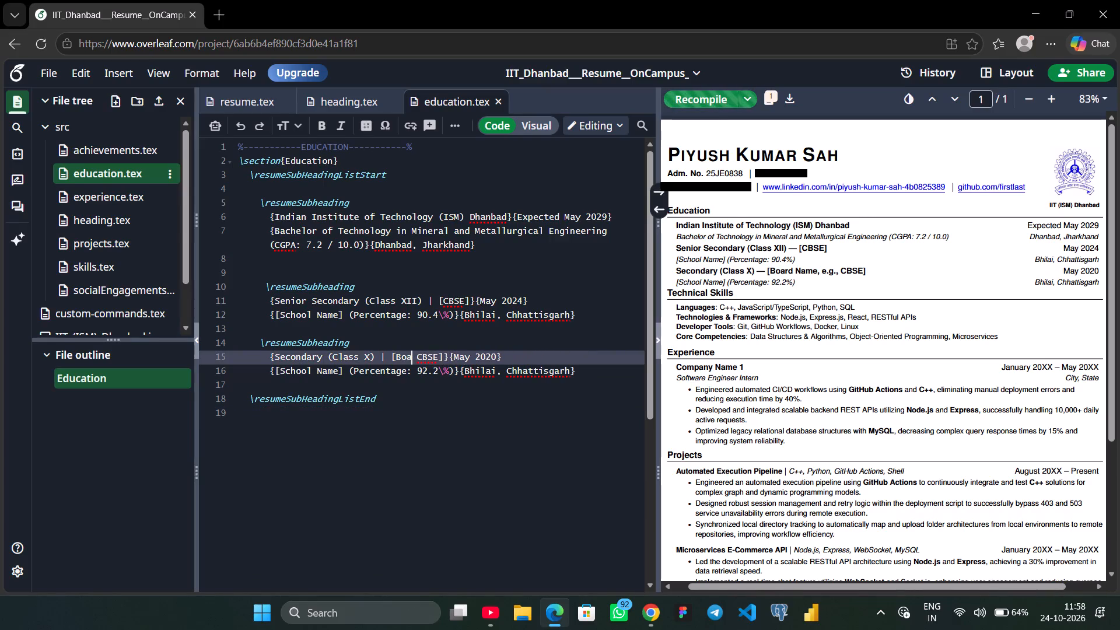
key(BackSpace)
key(BackSpace)
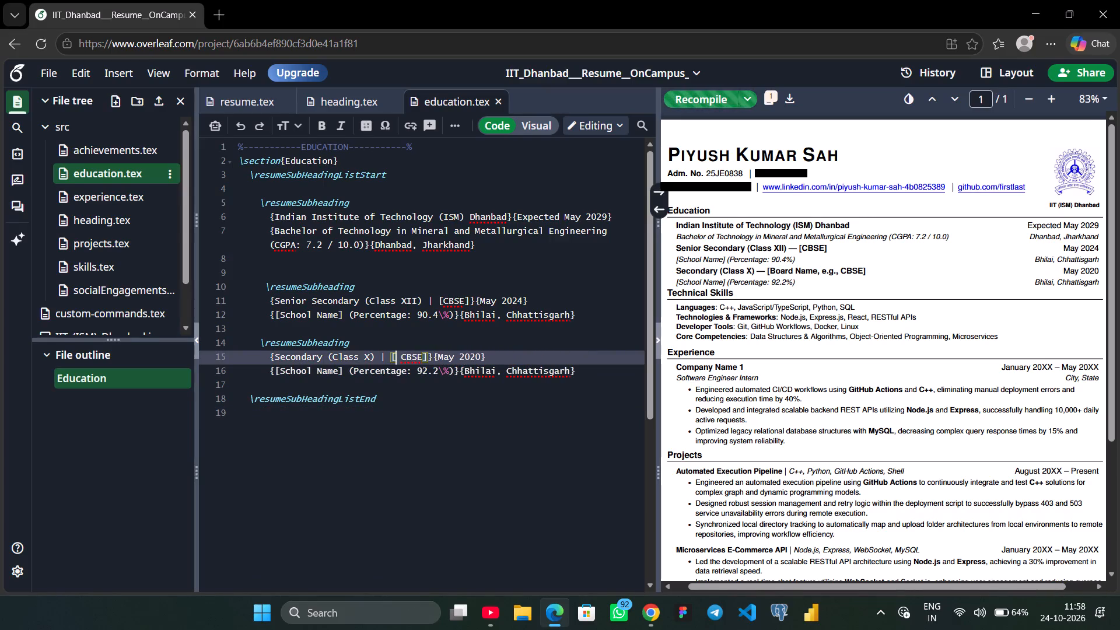
Change the Secondary (Class X) completion date to May 2022.
click(480, 360)
key(BackSpace)
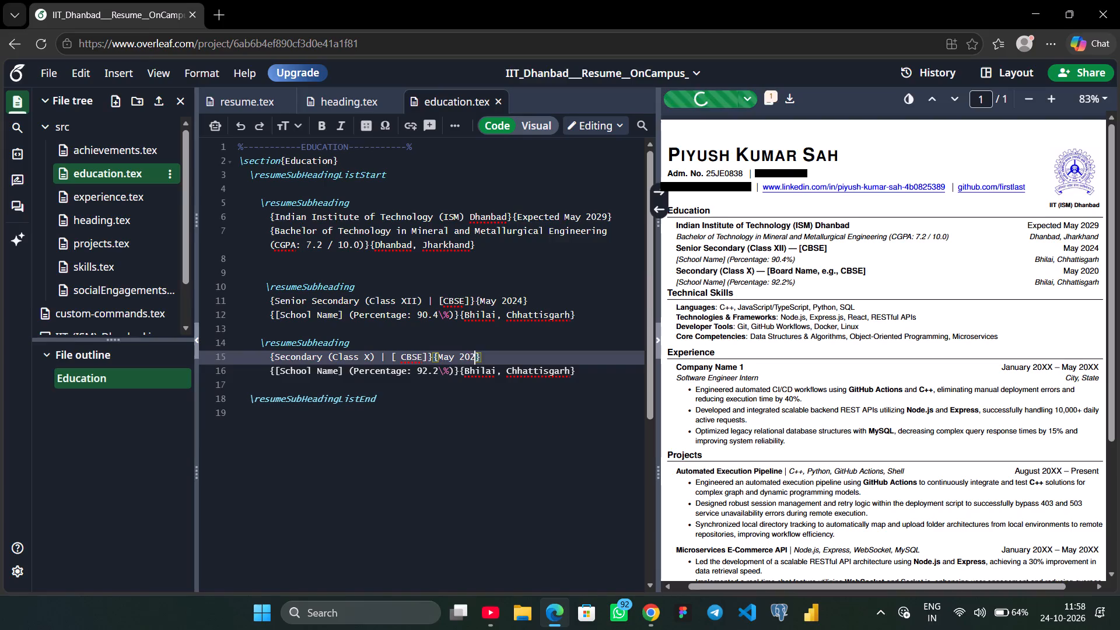
key(2)
click(403, 413)
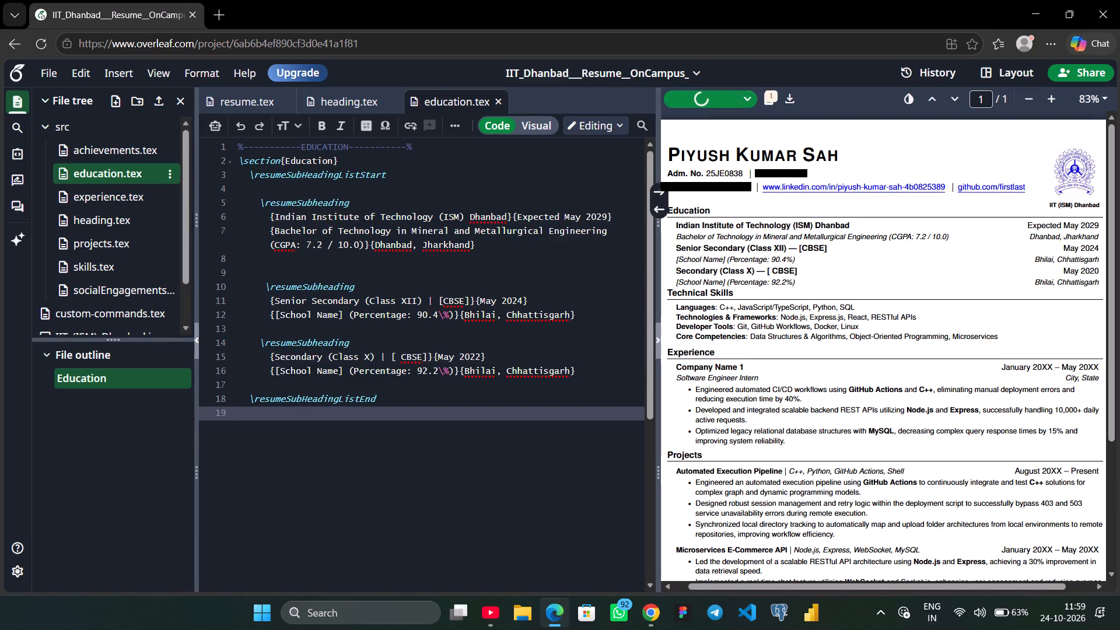
Review the compiled resume preview, including the edited Education section and the sections below it.
scroll(816, 356, right, 1)
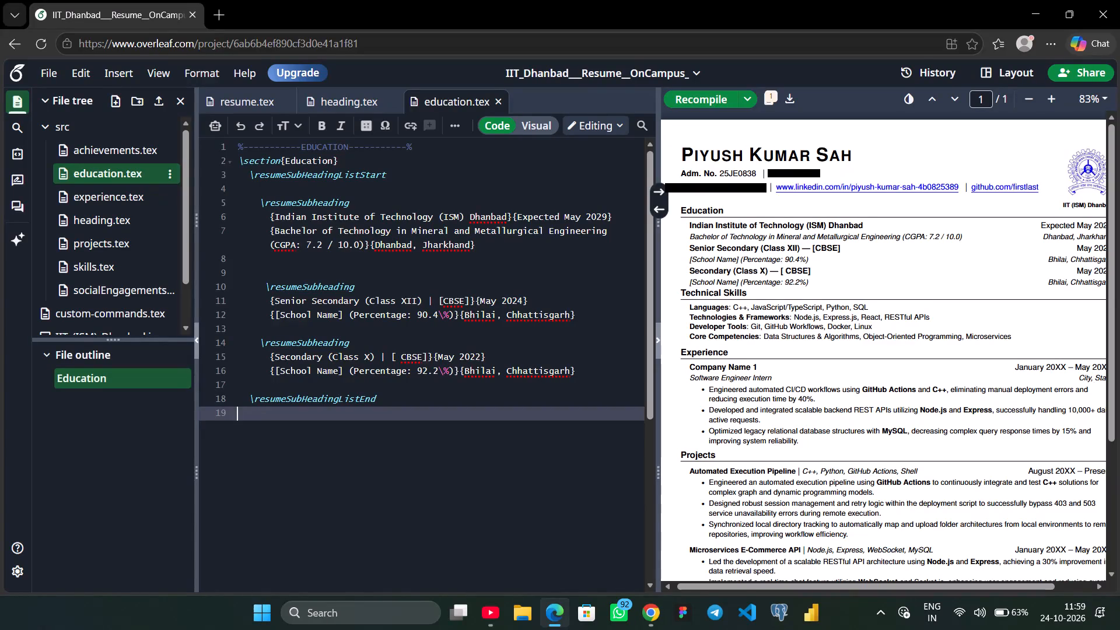
scroll(816, 356, left, 1)
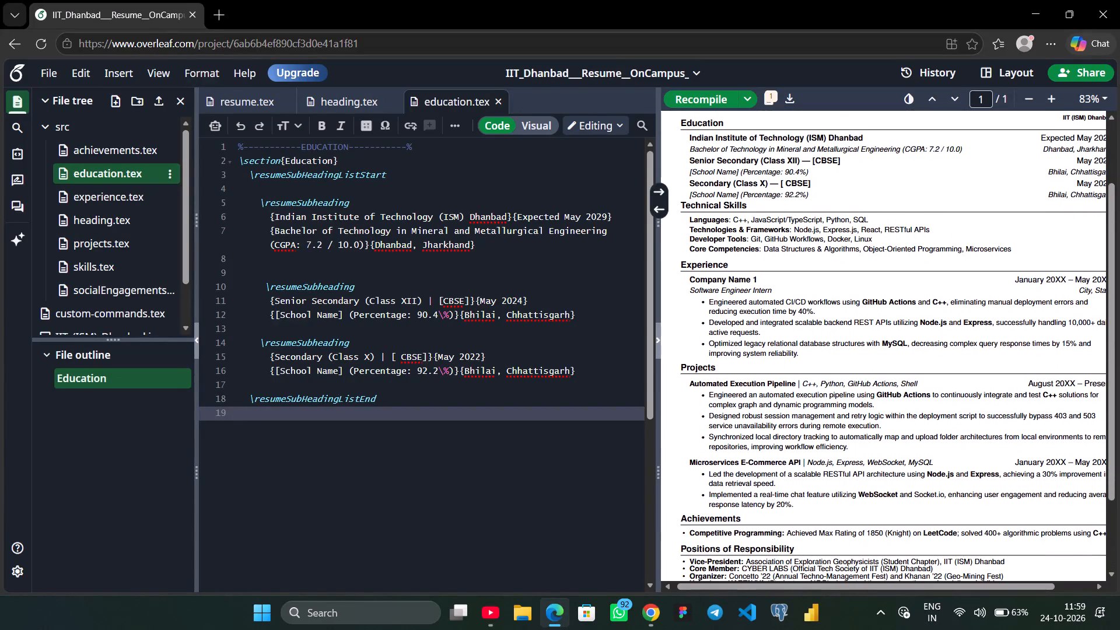
scroll(816, 356, left, 1)
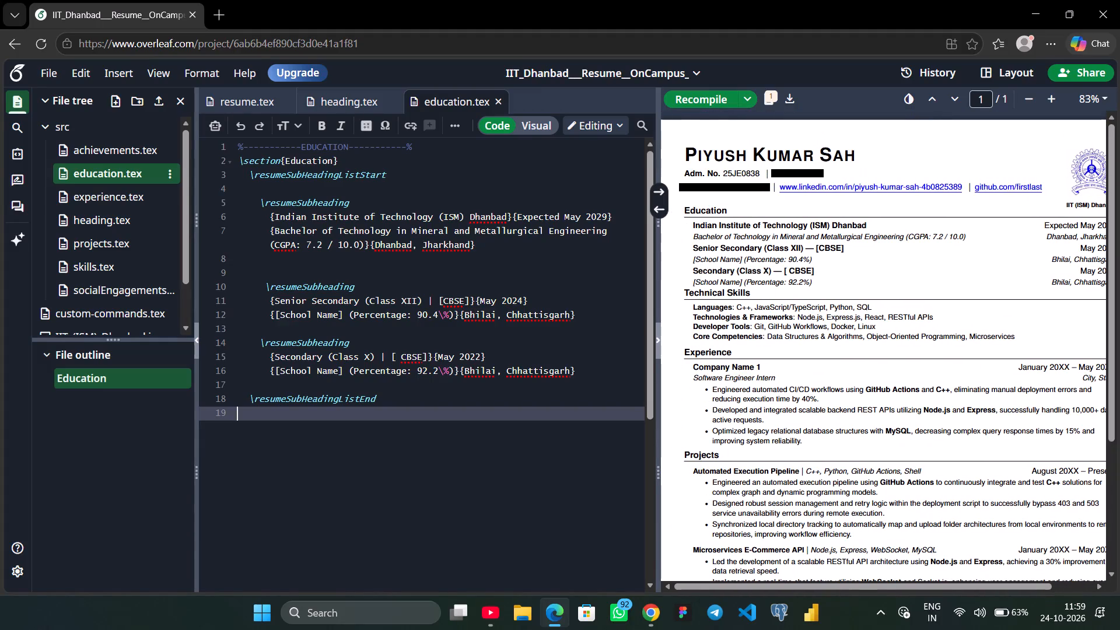
scroll(563, 352, up, 2)
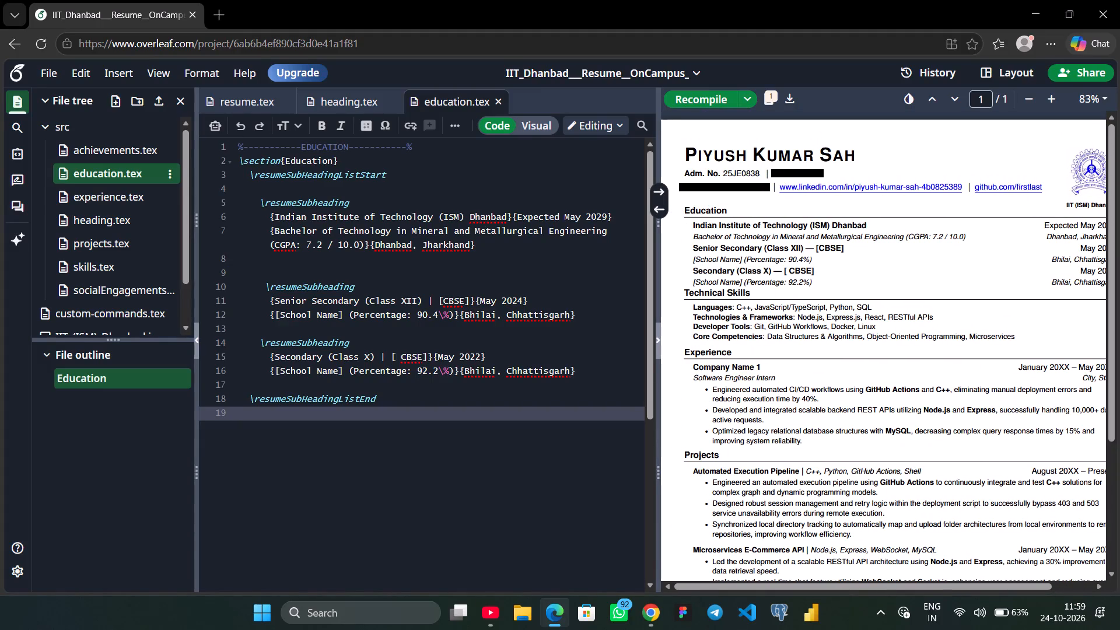
click(174, 173)
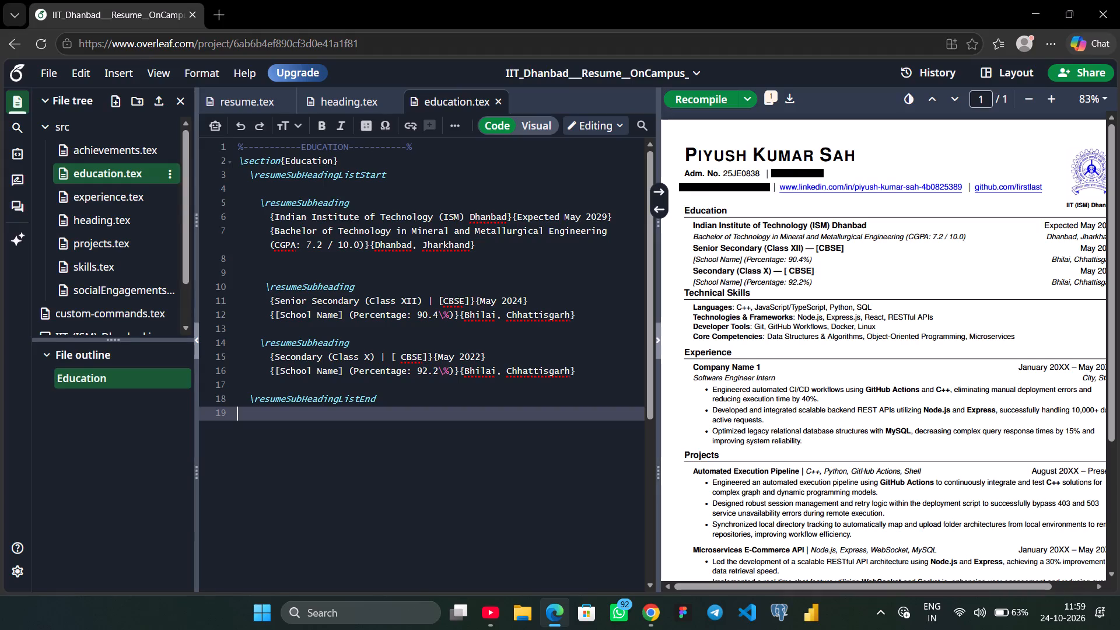
click(312, 433)
View education.tex in the Visual editor and return to the Code editor.
click(530, 134)
click(530, 120)
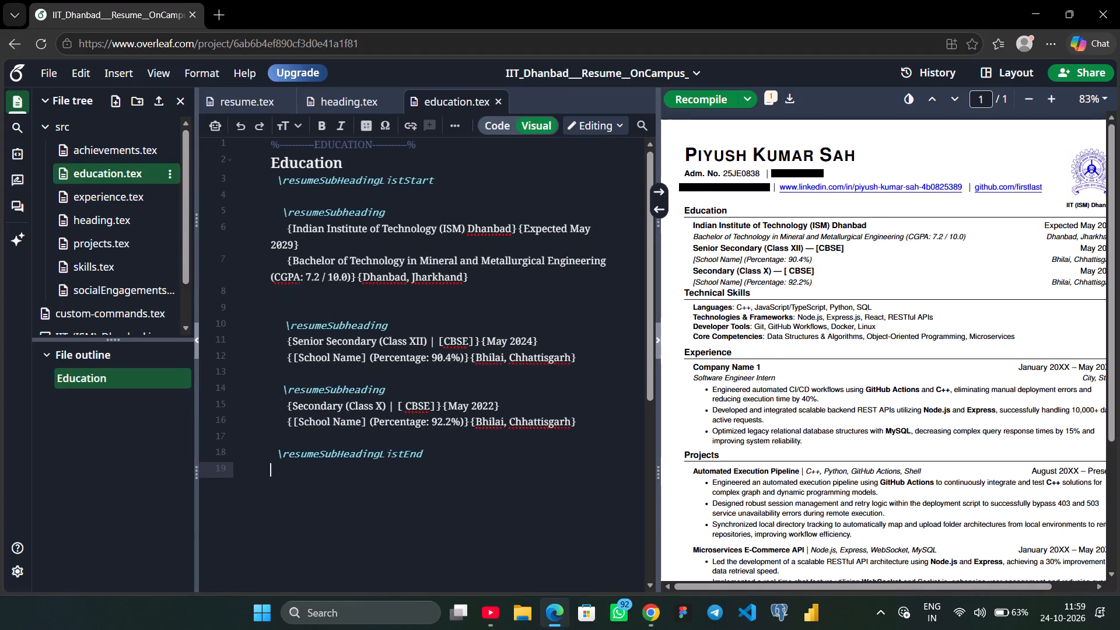
scroll(365, 369, up, 2)
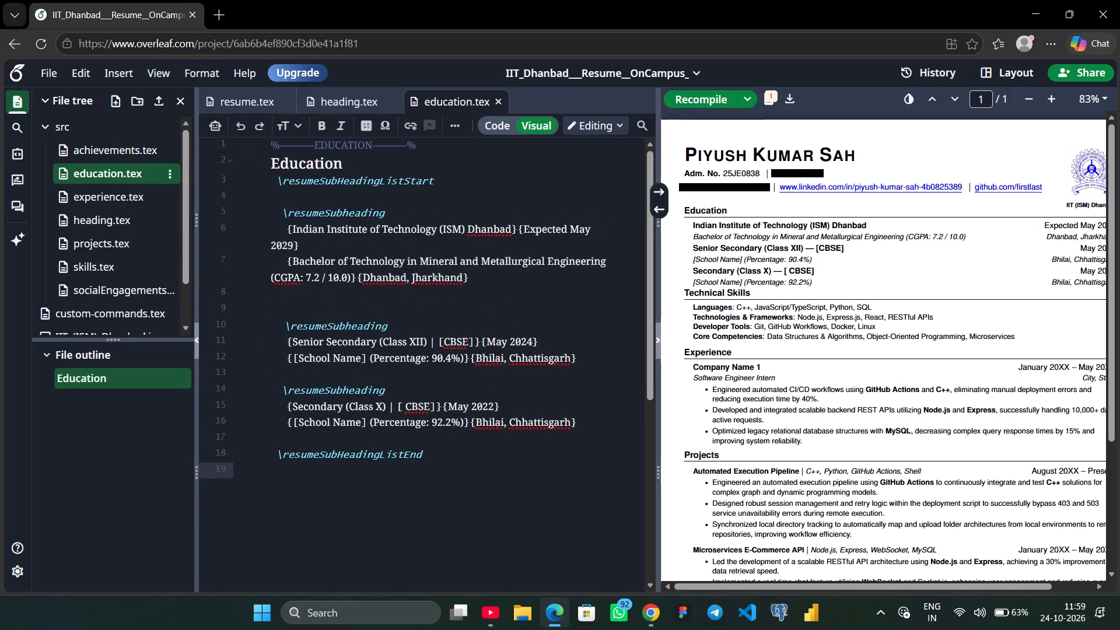
scroll(365, 369, up, 1)
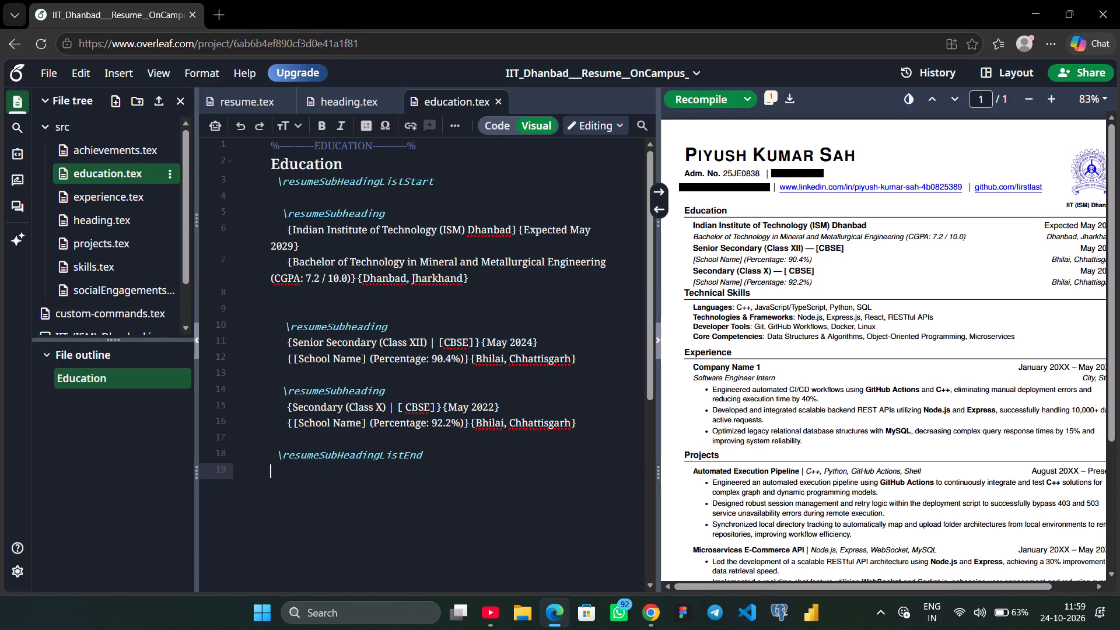
click(495, 129)
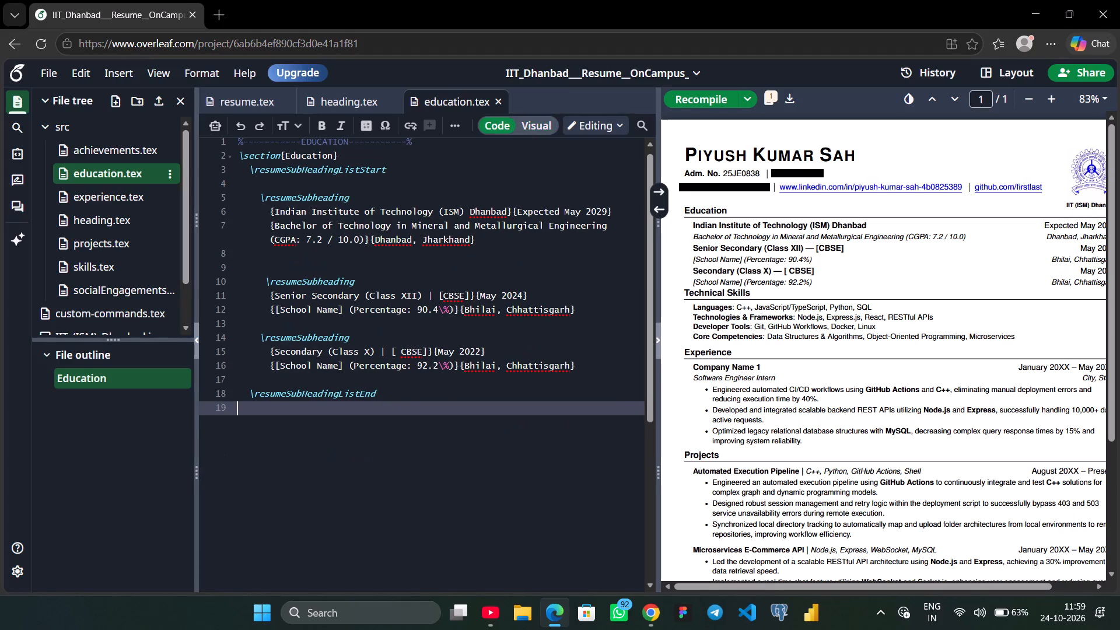
click(590, 127)
click(612, 124)
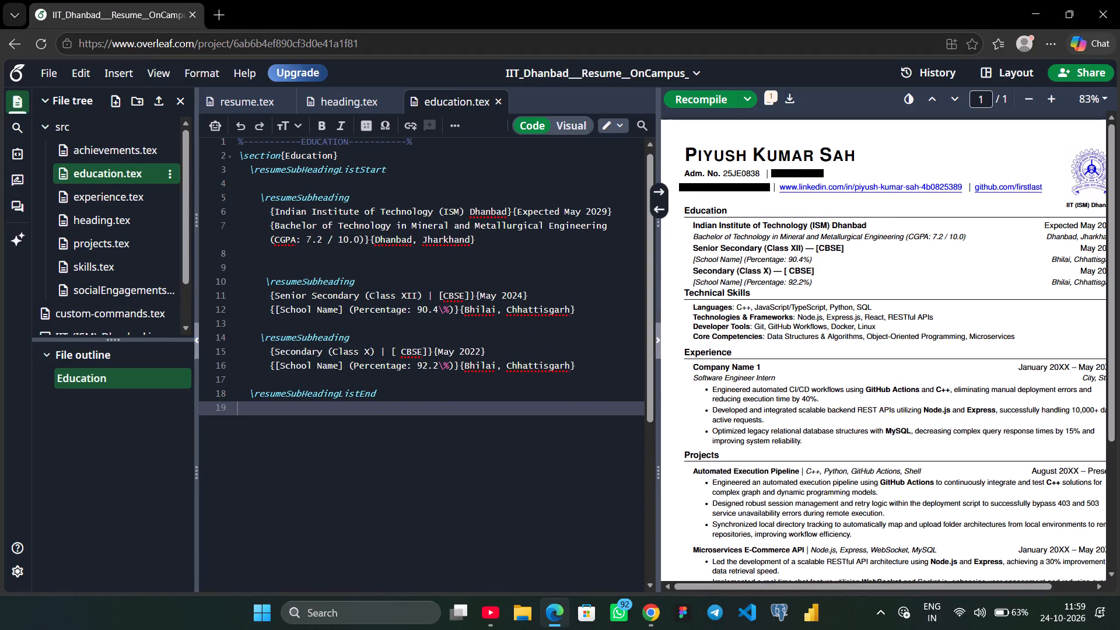
click(612, 124)
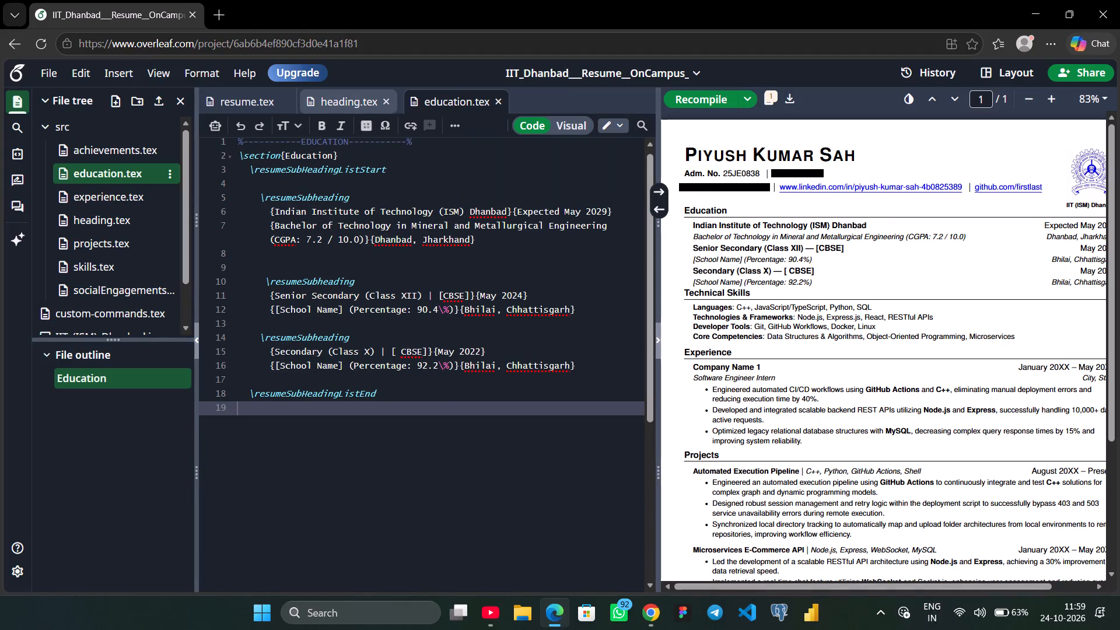
Examine the source of heading.tex and education.tex, going back and forth between the two files.
click(365, 103)
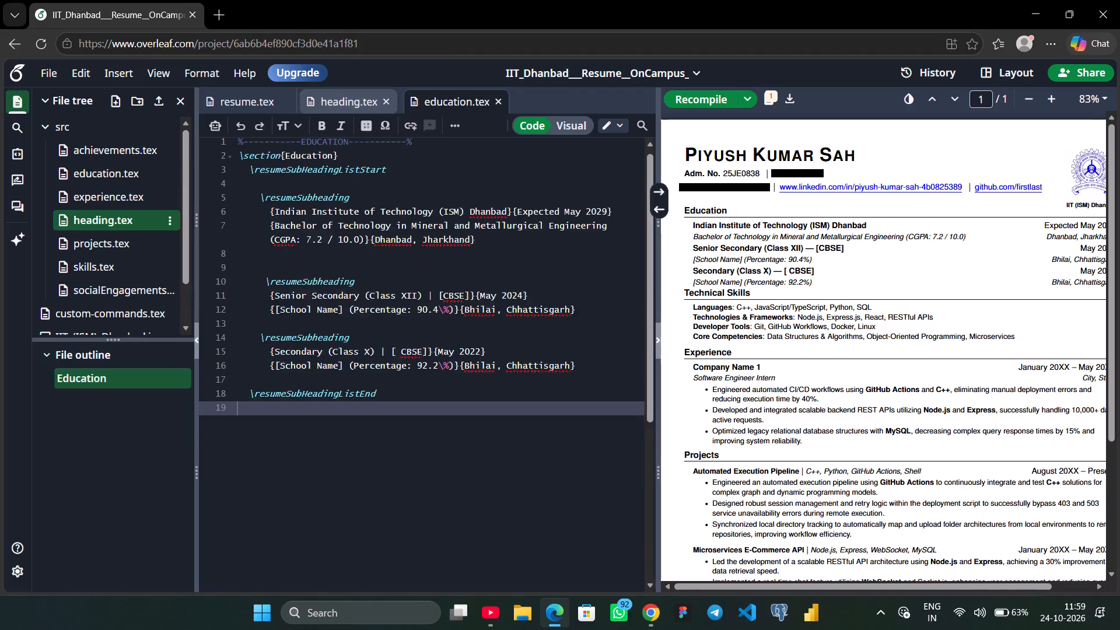
click(421, 99)
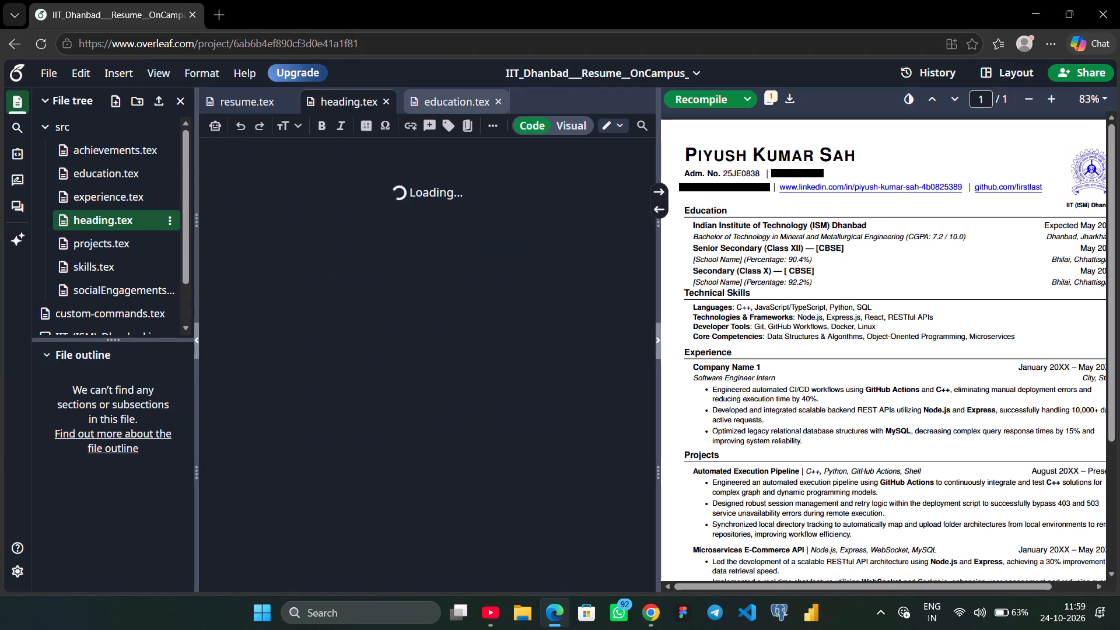
scroll(859, 338, up, 1)
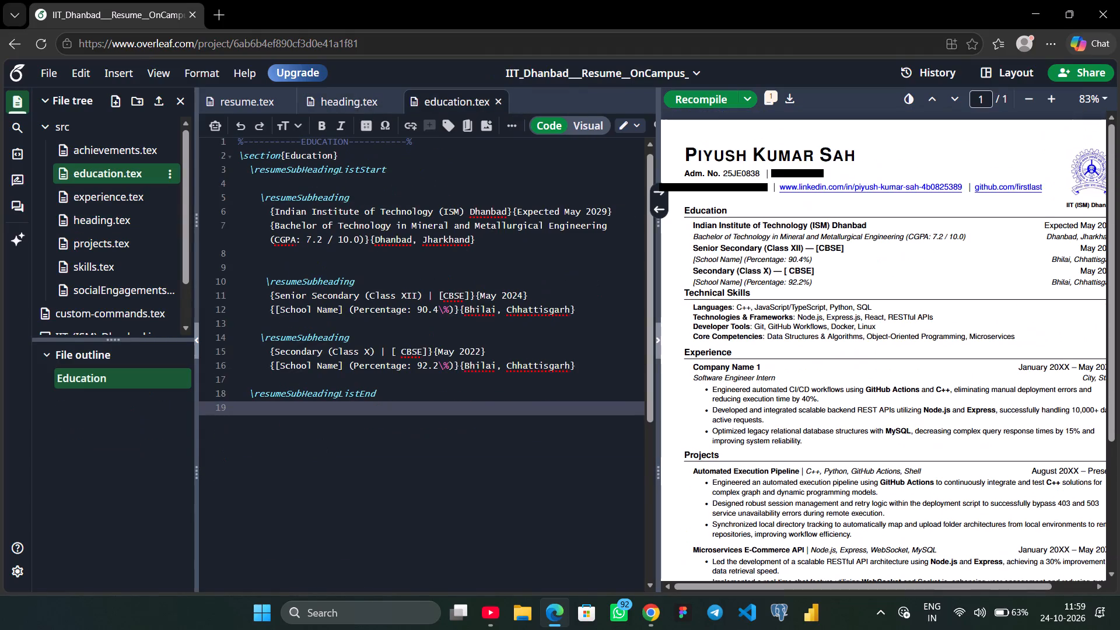
scroll(514, 338, up, 2)
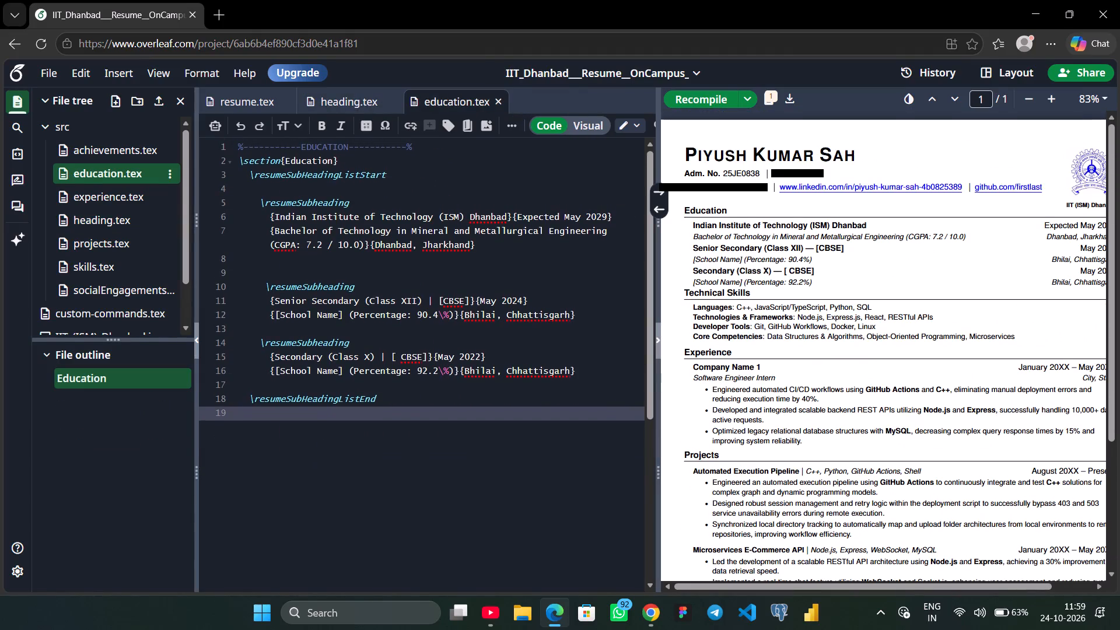
click(372, 104)
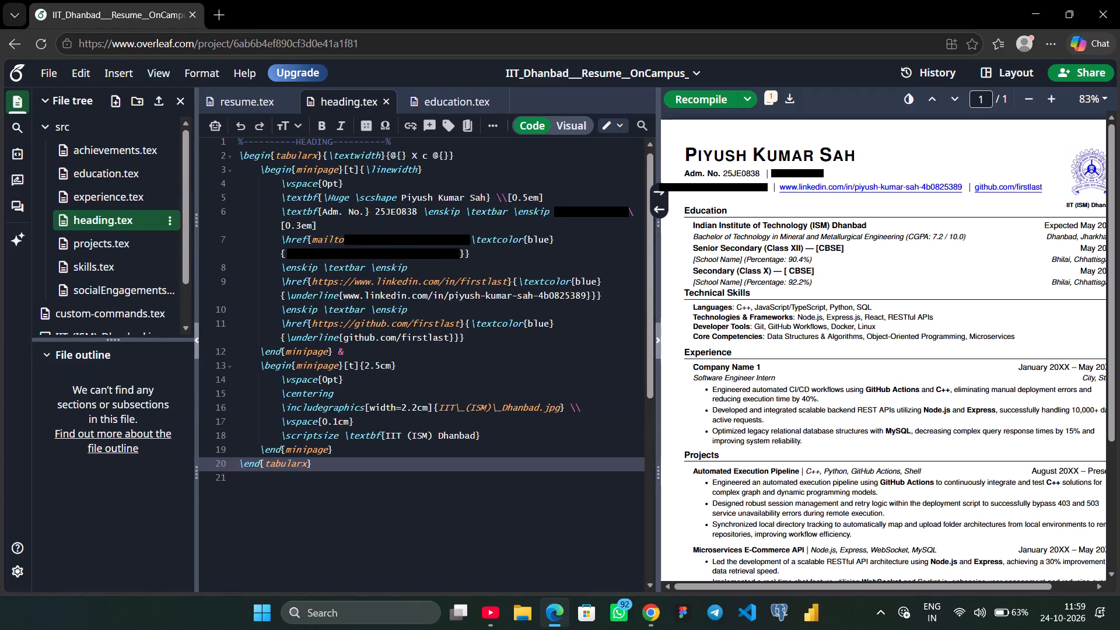
scroll(306, 318, up, 3)
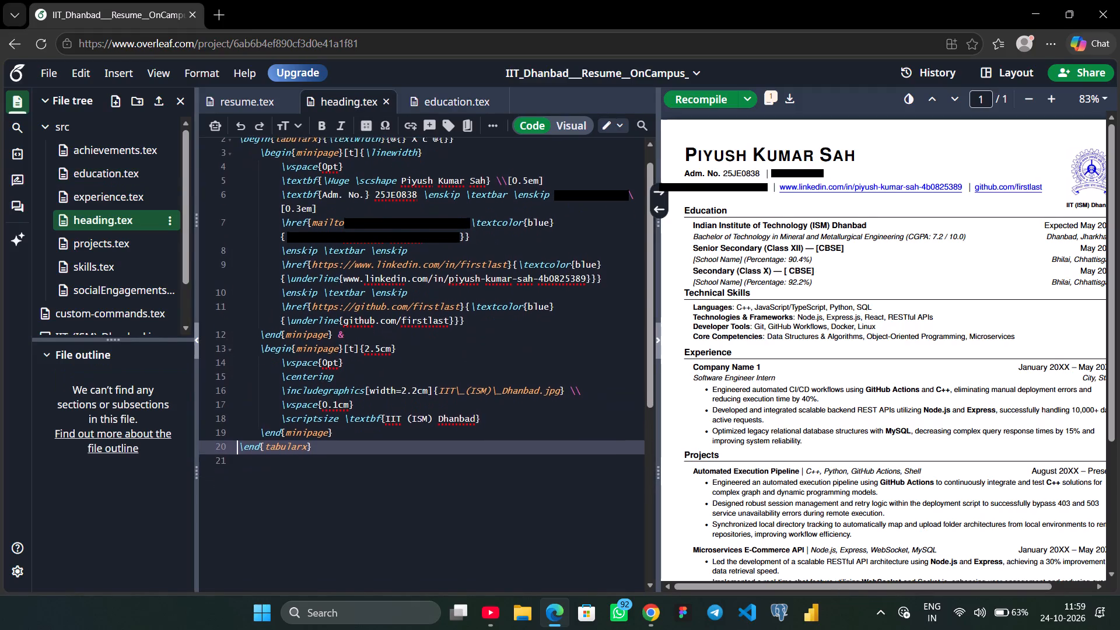
scroll(306, 318, up, 1)
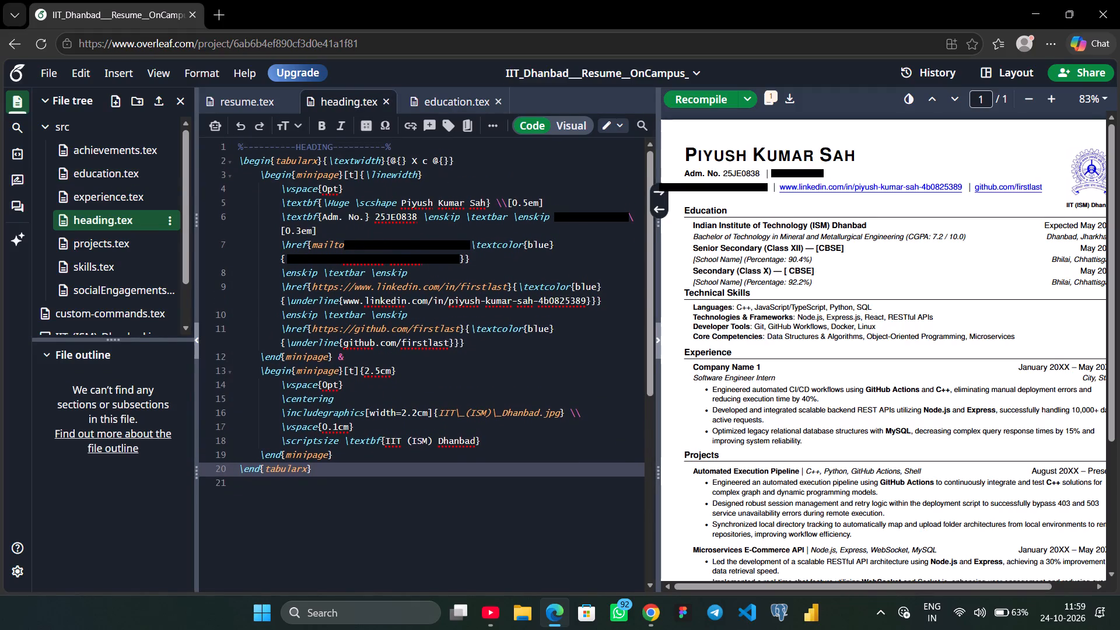
click(422, 101)
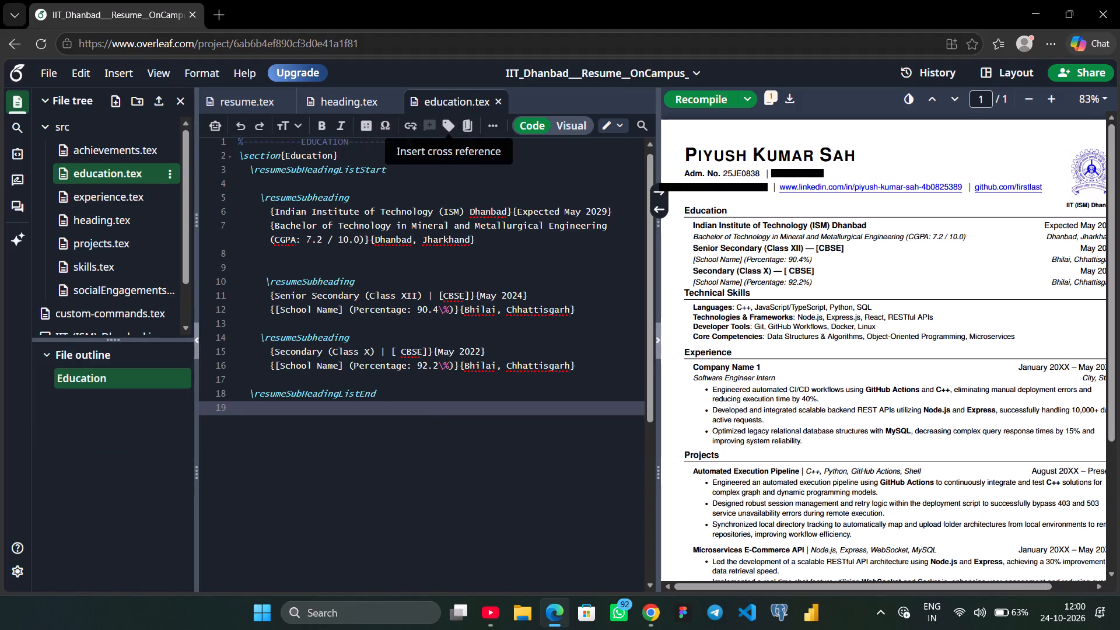
scroll(467, 194, up, 1)
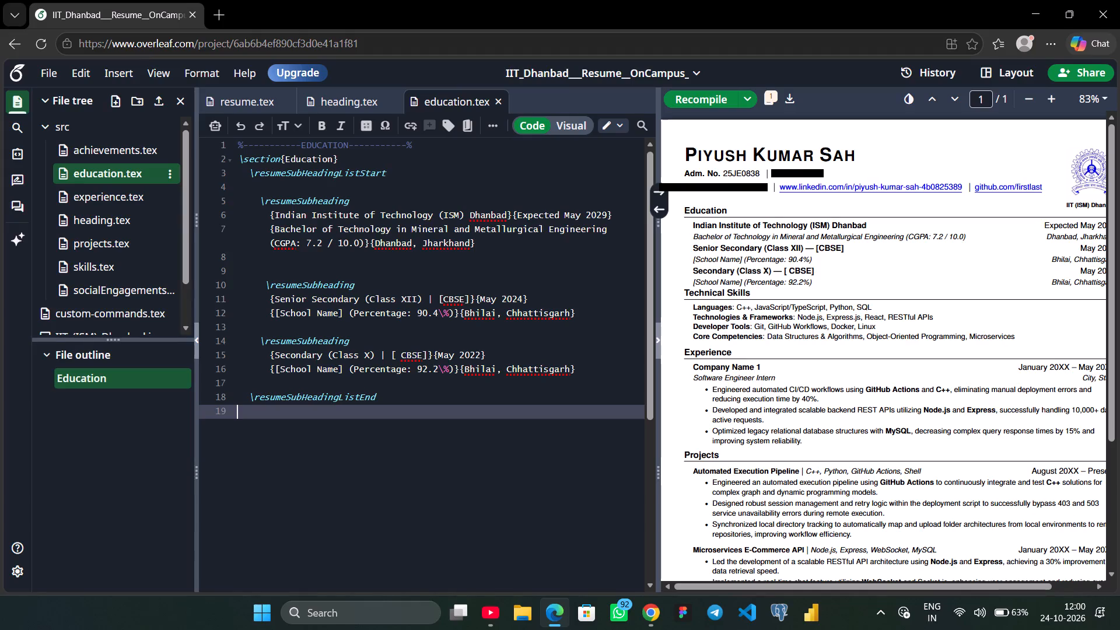
scroll(467, 194, up, 1)
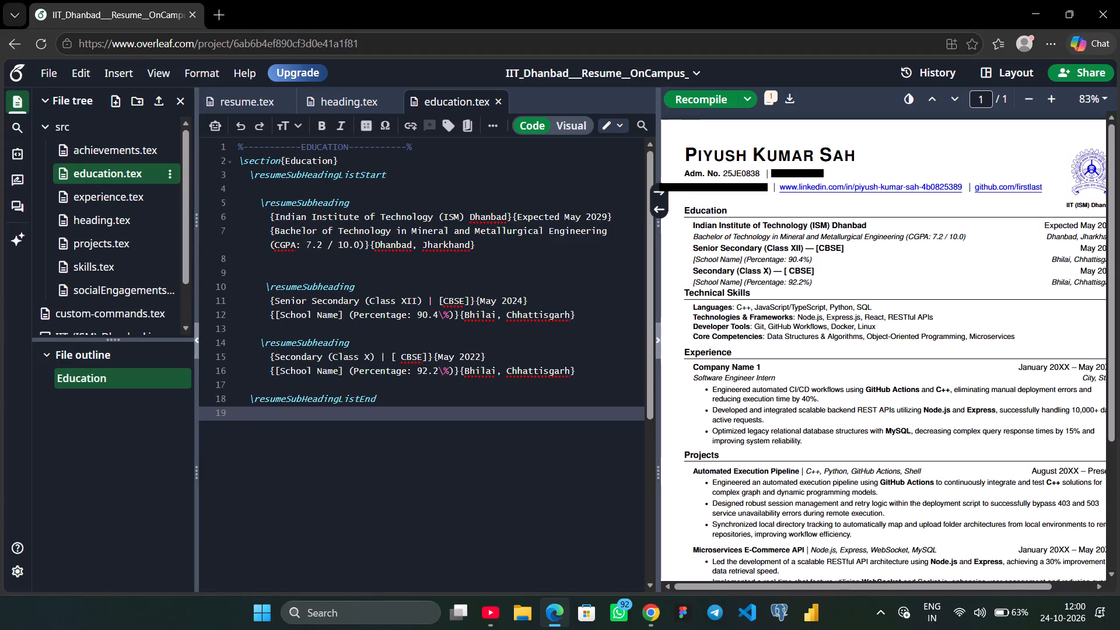
scroll(483, 393, up, 1)
Examine the command definitions in custom-commands.tex and the page and section formatting setup in resume.tex.
scroll(106, 265, down, 2)
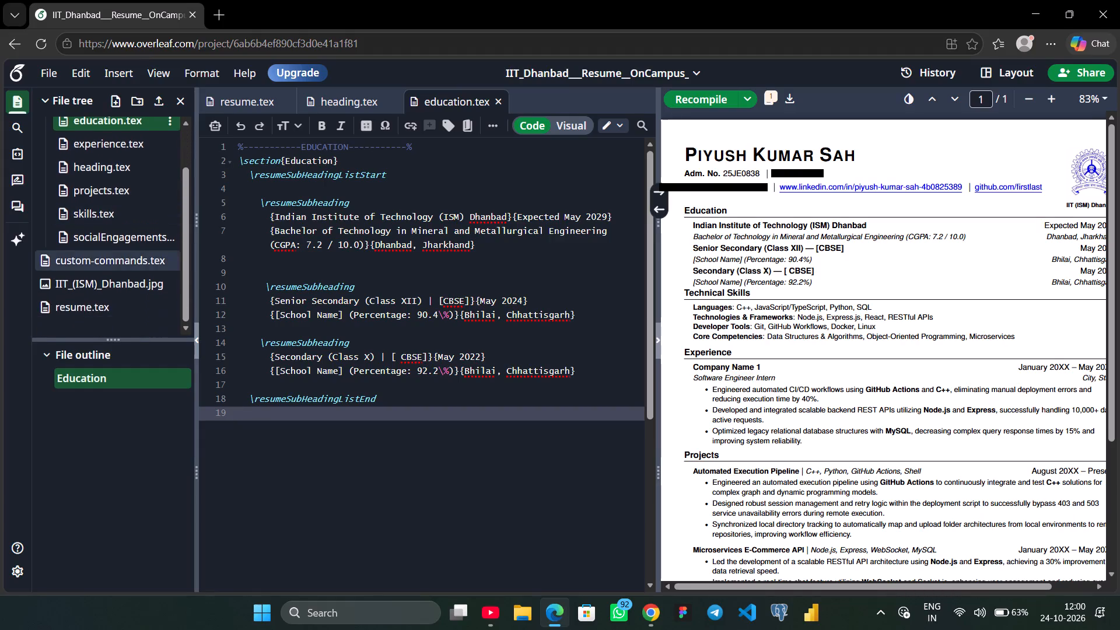
click(106, 265)
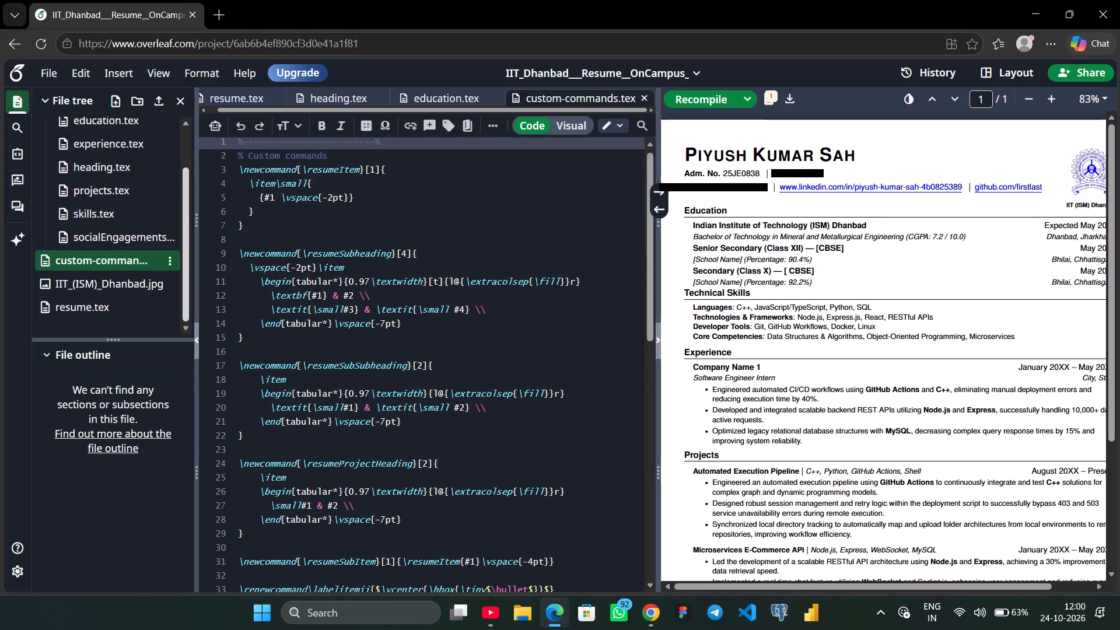
scroll(378, 340, down, 2)
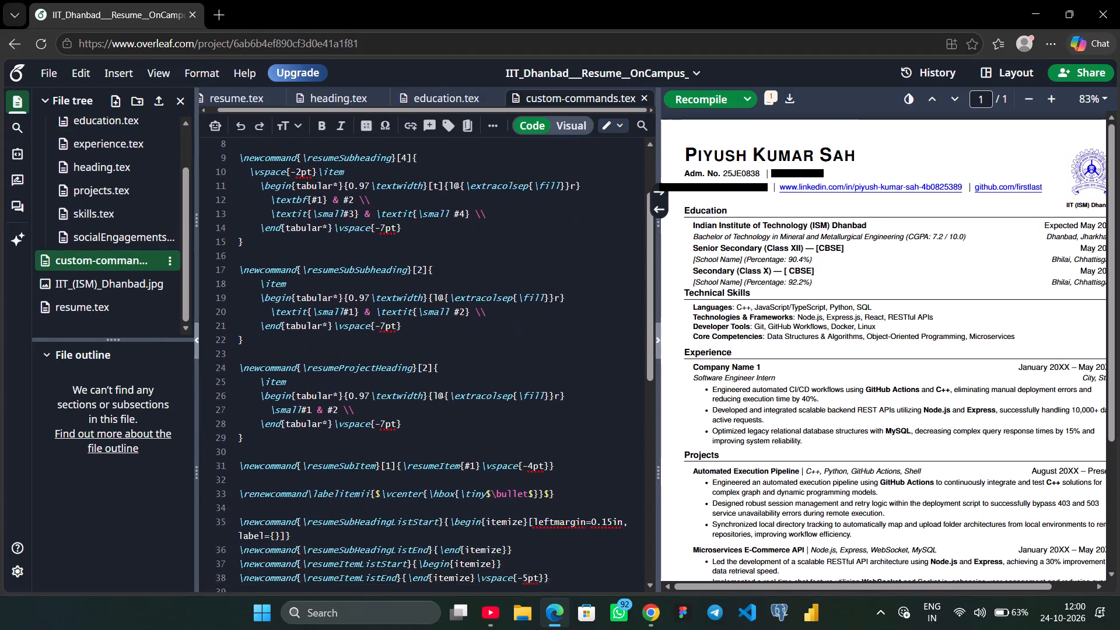
scroll(378, 340, down, 2)
scroll(378, 340, up, 1)
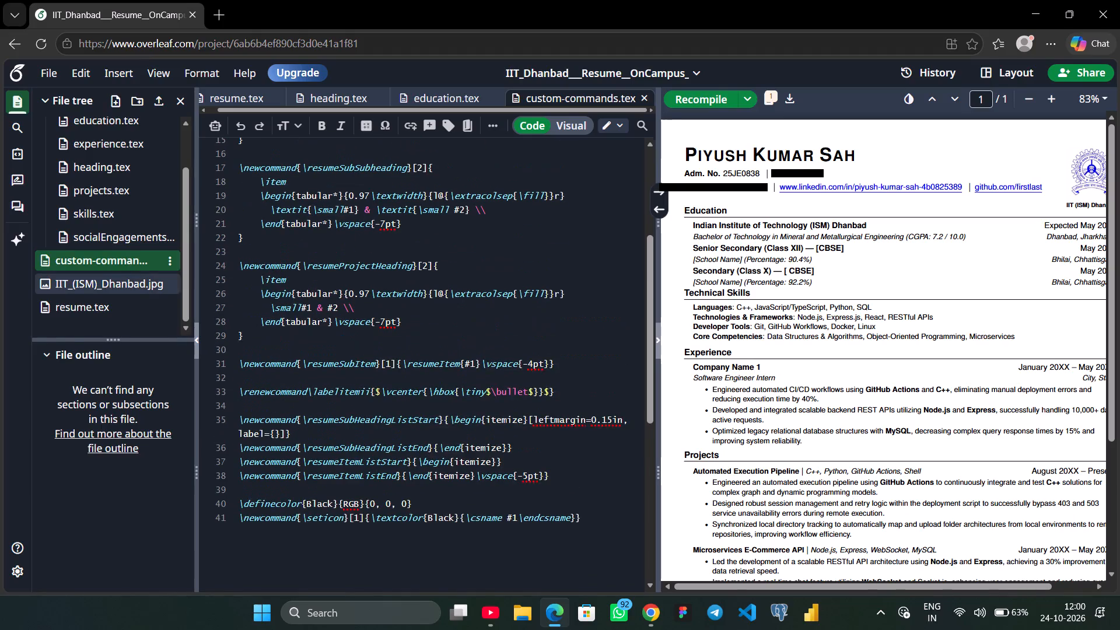
click(126, 281)
click(80, 360)
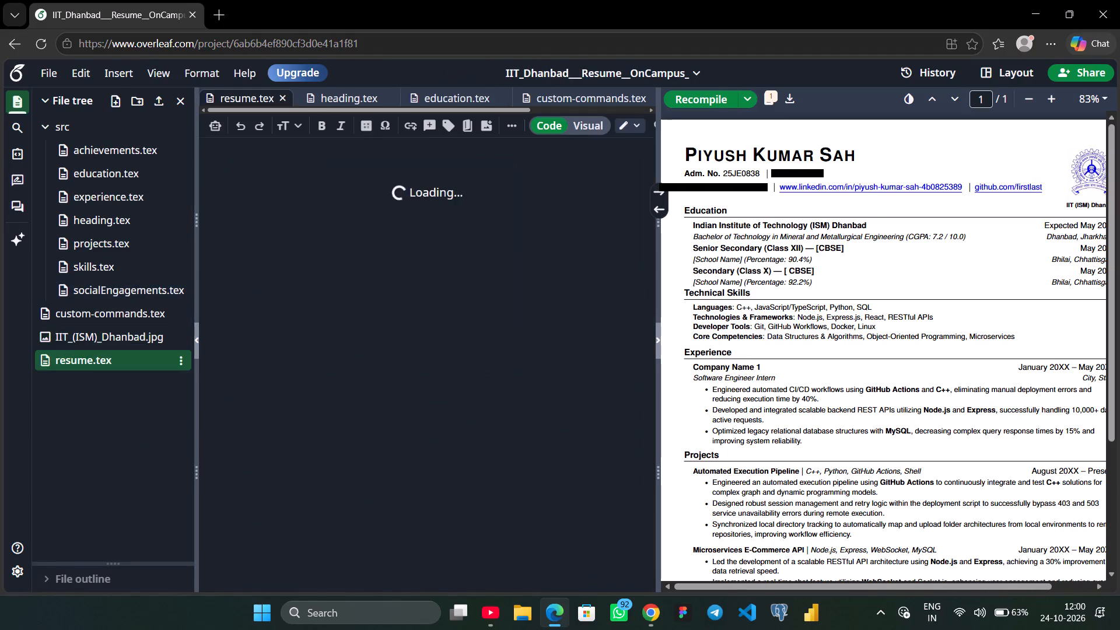
scroll(481, 392, down, 2)
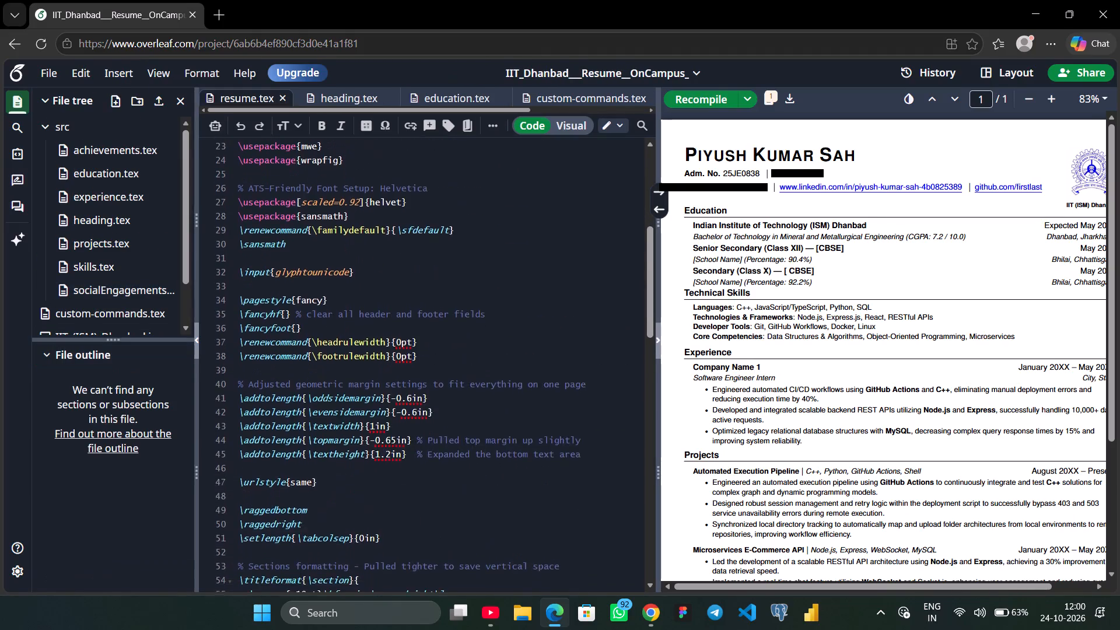
scroll(481, 392, down, 3)
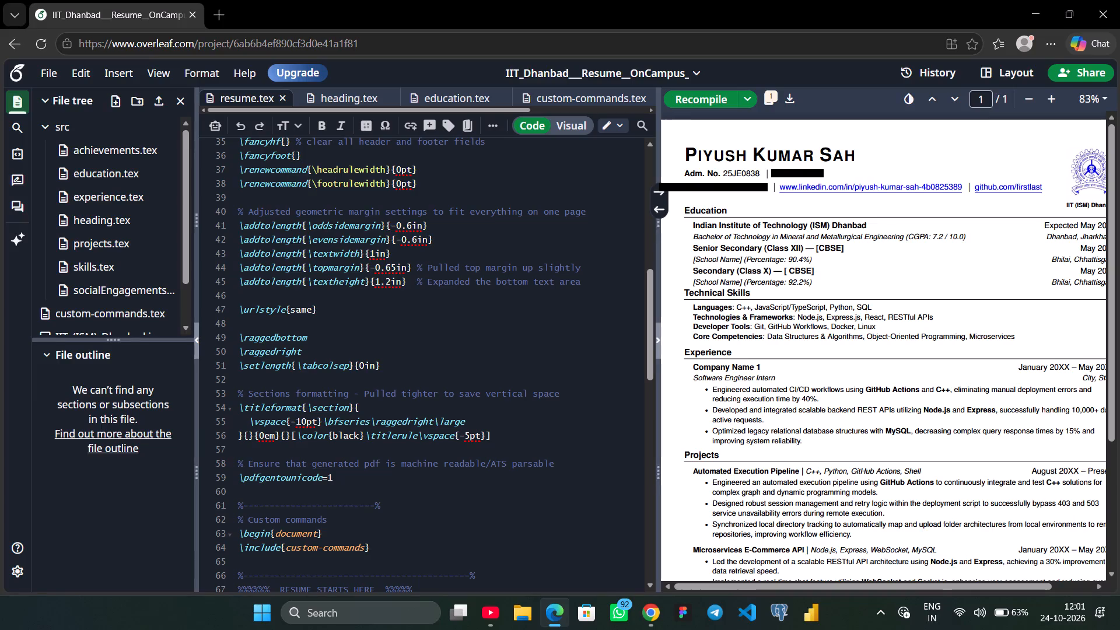
Examine the compiled resume preview from the heading down to the Positions of Responsibility section.
scroll(873, 217, left, 1)
scroll(873, 217, right, 1)
scroll(873, 217, left, 1)
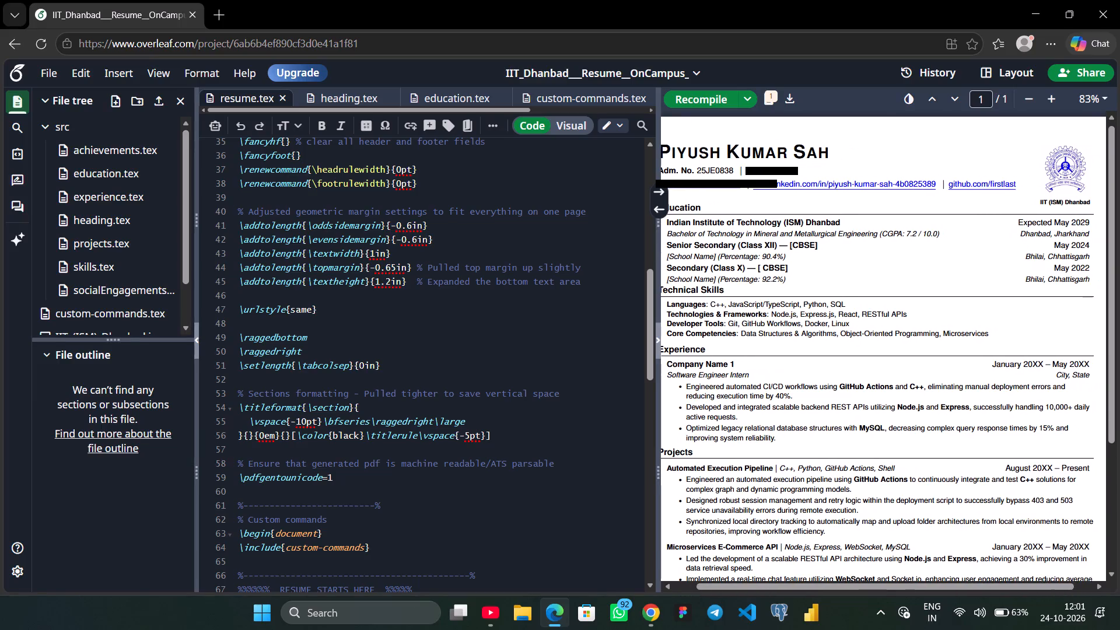
scroll(873, 217, left, 1)
scroll(873, 217, down, 1)
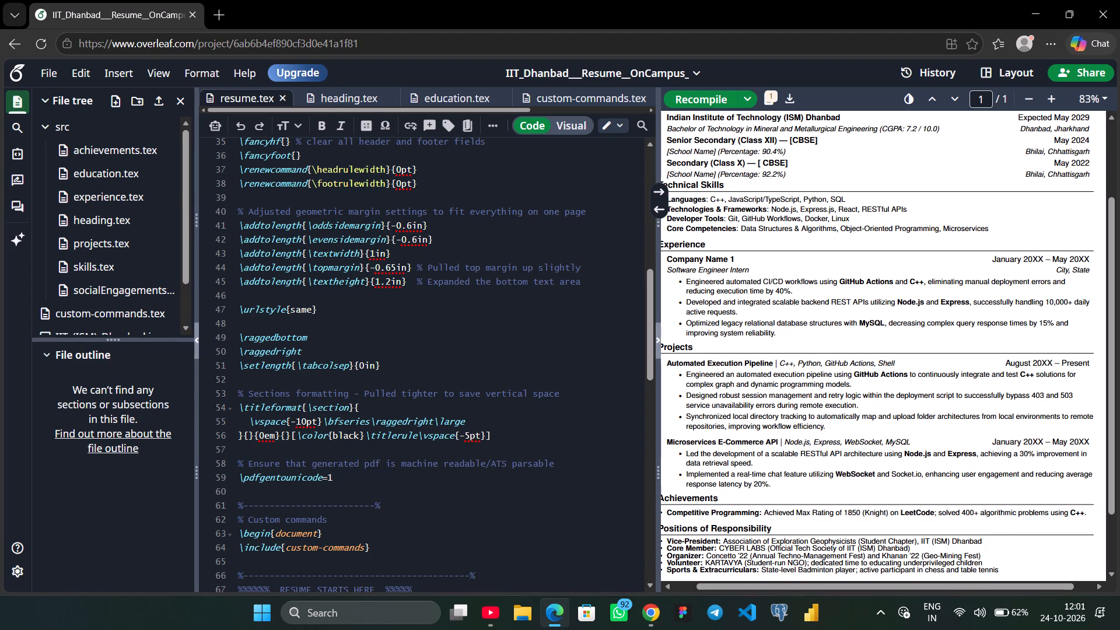
scroll(842, 342, right, 1)
scroll(92, 244, up, 1)
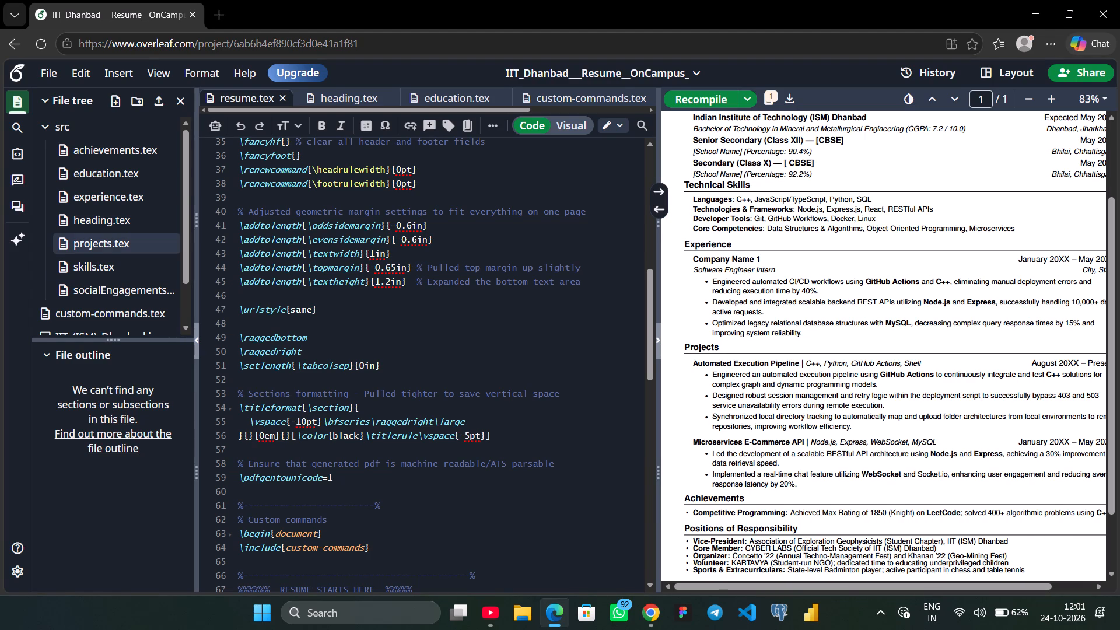
scroll(92, 244, up, 1)
click(108, 201)
scroll(351, 381, up, 2)
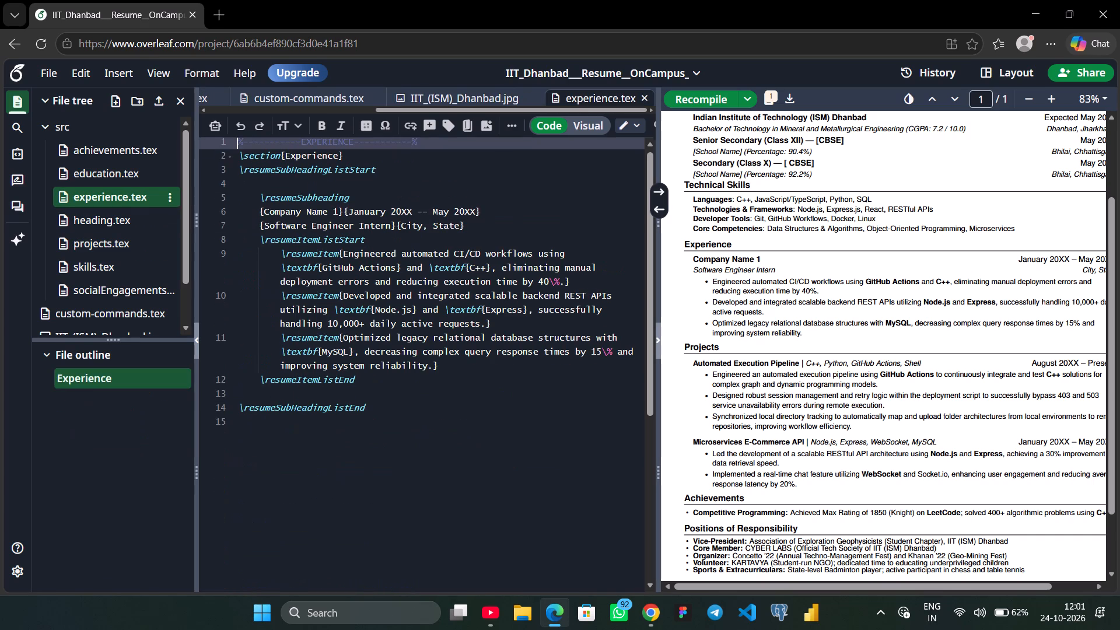
scroll(351, 381, up, 6)
scroll(351, 381, down, 1)
scroll(351, 381, up, 4)
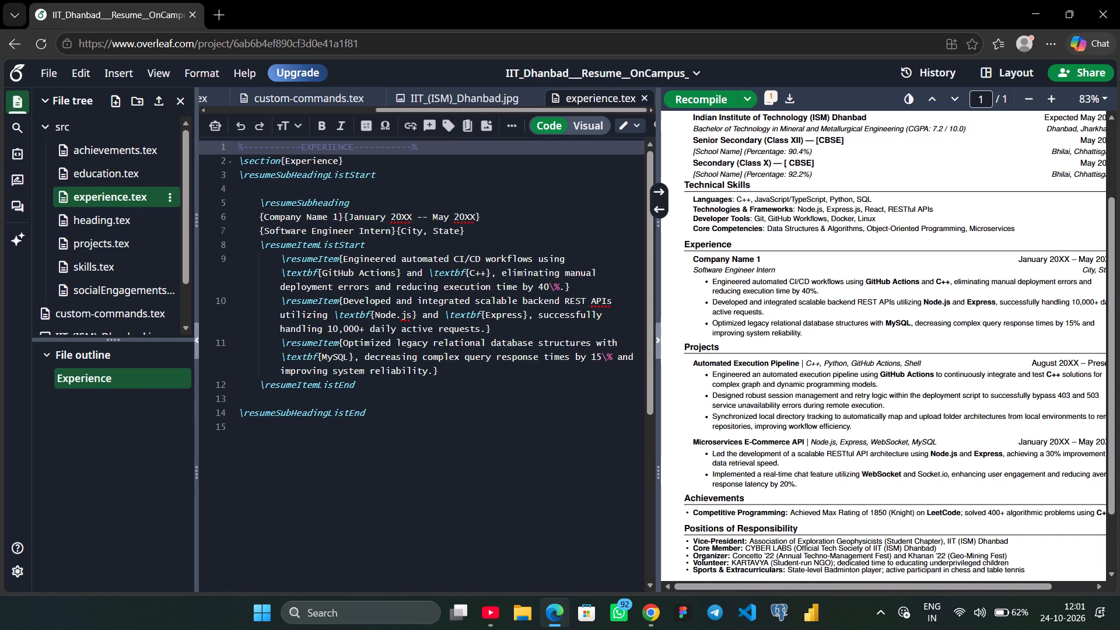
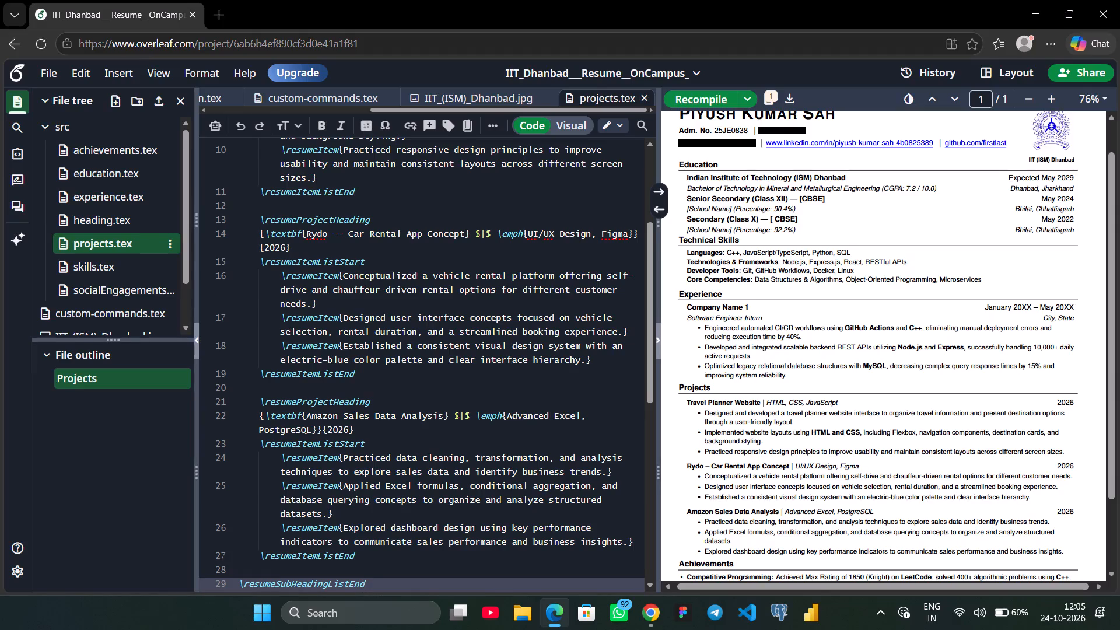
Review the resume preview from Education to Positions of Responsibility, and look over the new code in projects.tex.
scroll(843, 414, down, 1)
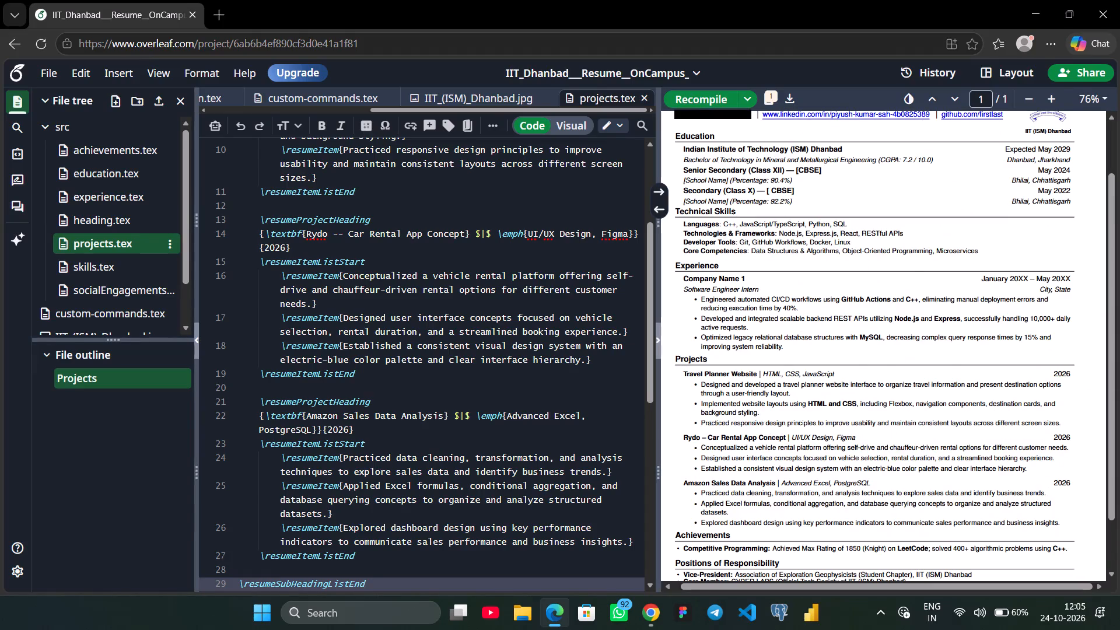
scroll(843, 414, down, 1)
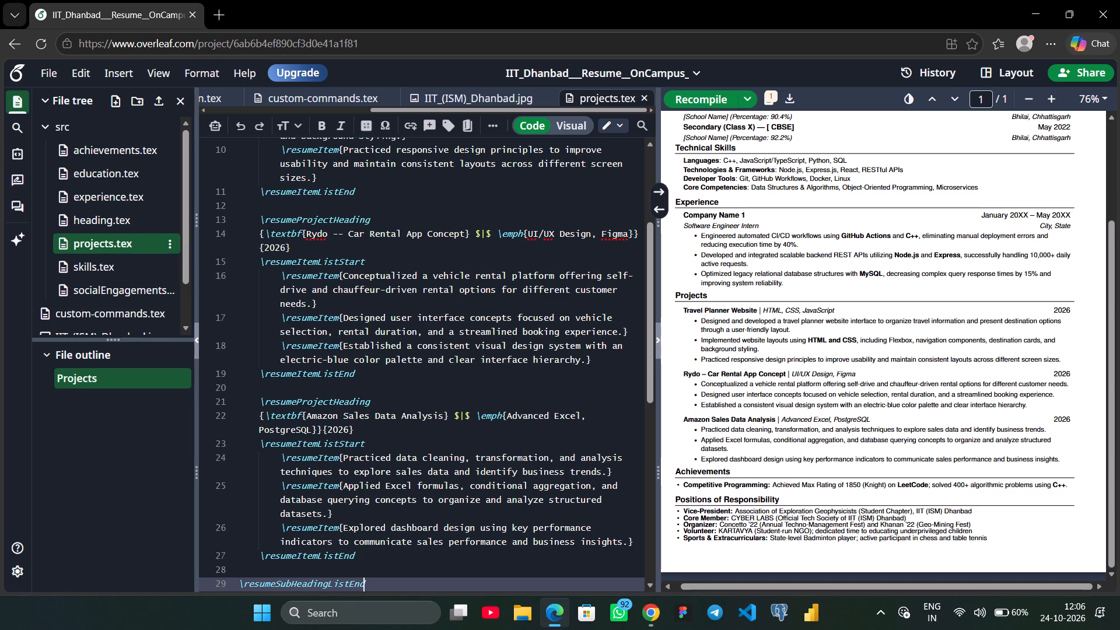
scroll(912, 362, up, 3)
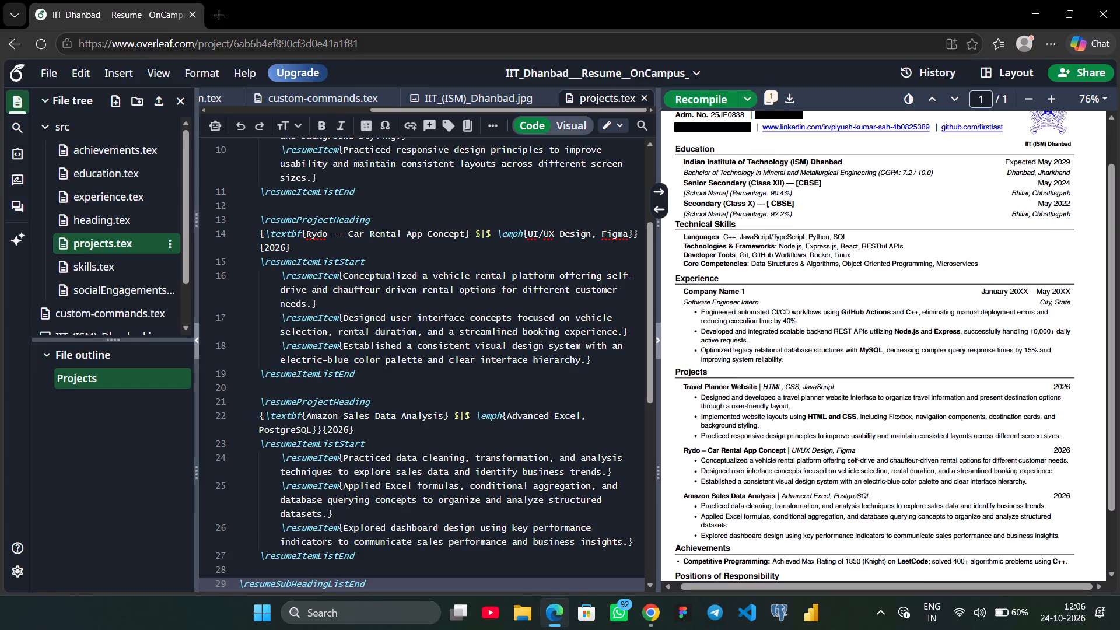
scroll(912, 362, down, 2)
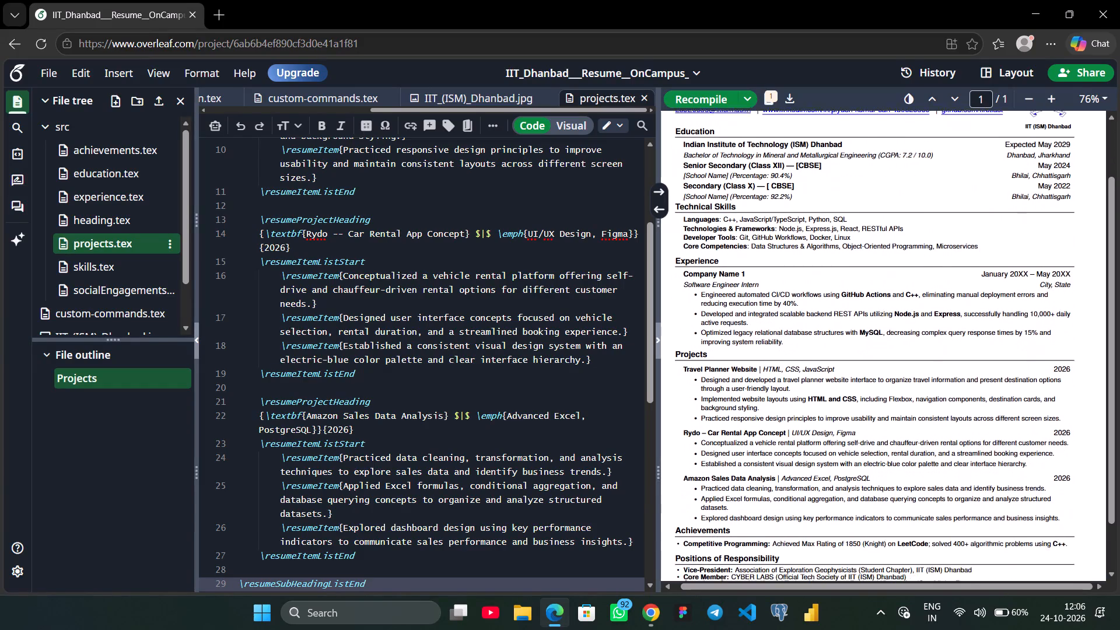
scroll(912, 362, down, 2)
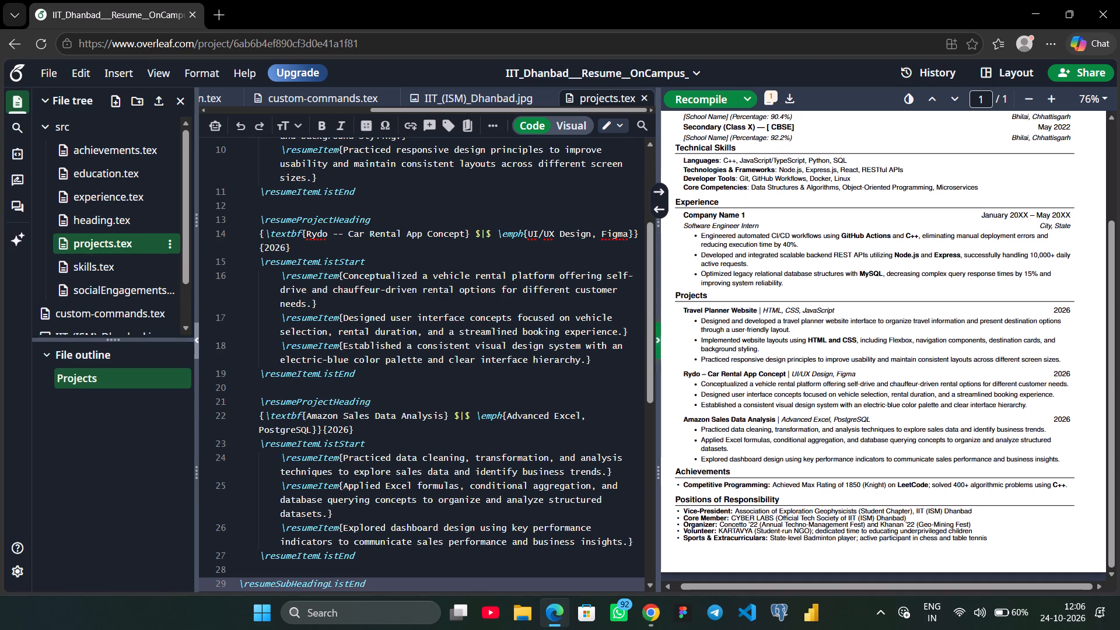
scroll(573, 385, down, 5)
scroll(573, 385, up, 9)
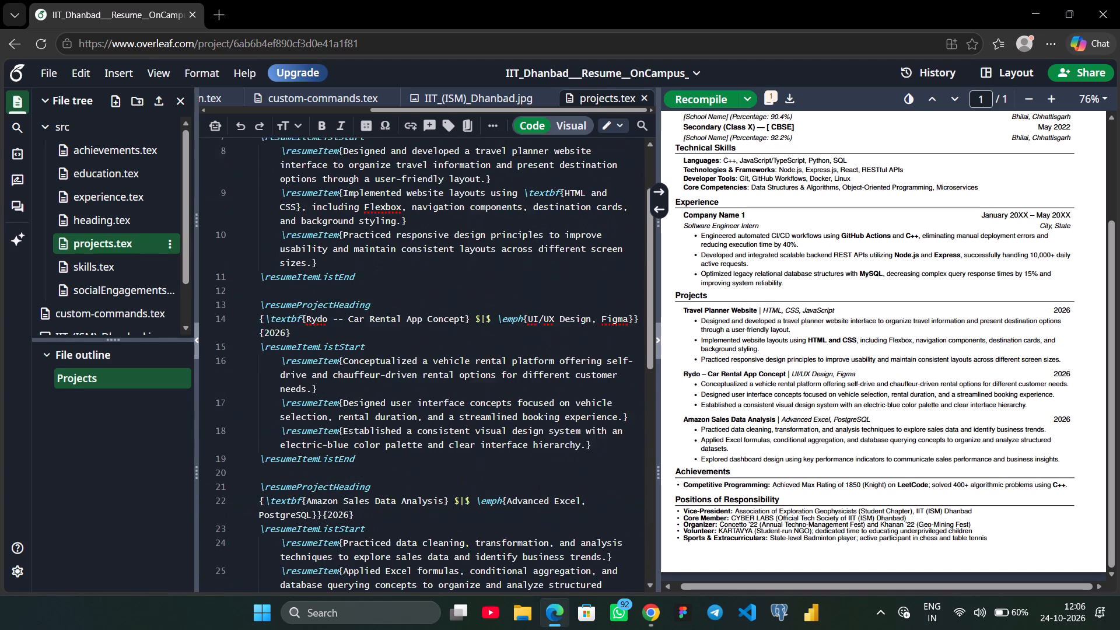
scroll(573, 385, up, 1)
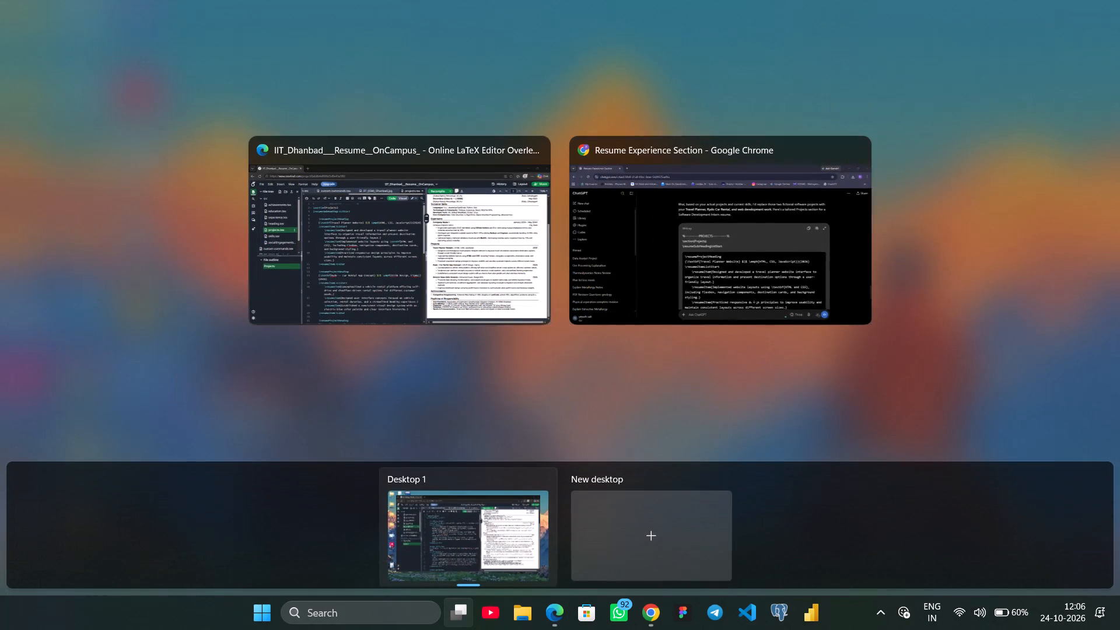
Close the Overleaf window and return to the ChatGPT conversation to view the notes after its Projects section.
click(547, 153)
click(716, 251)
click(713, 250)
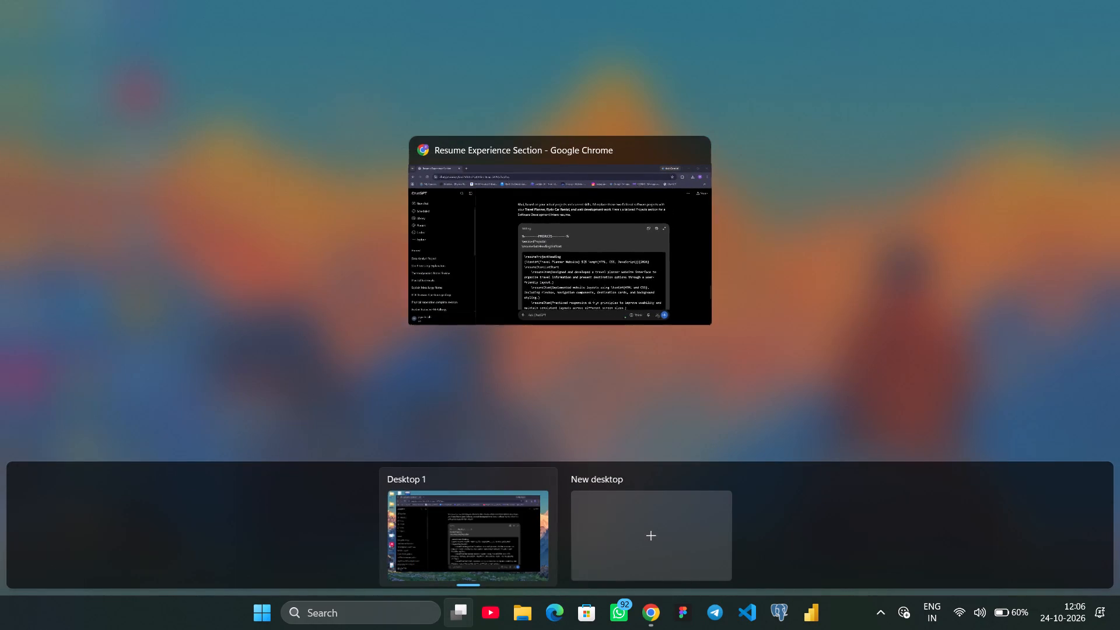
scroll(697, 249, down, 12)
click(1026, 342)
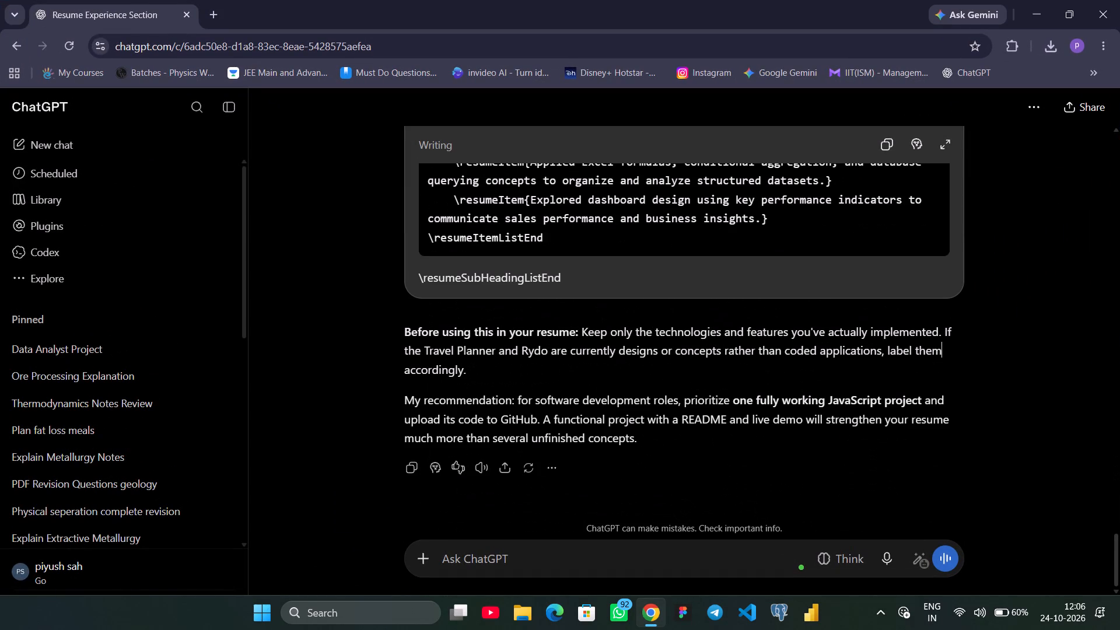